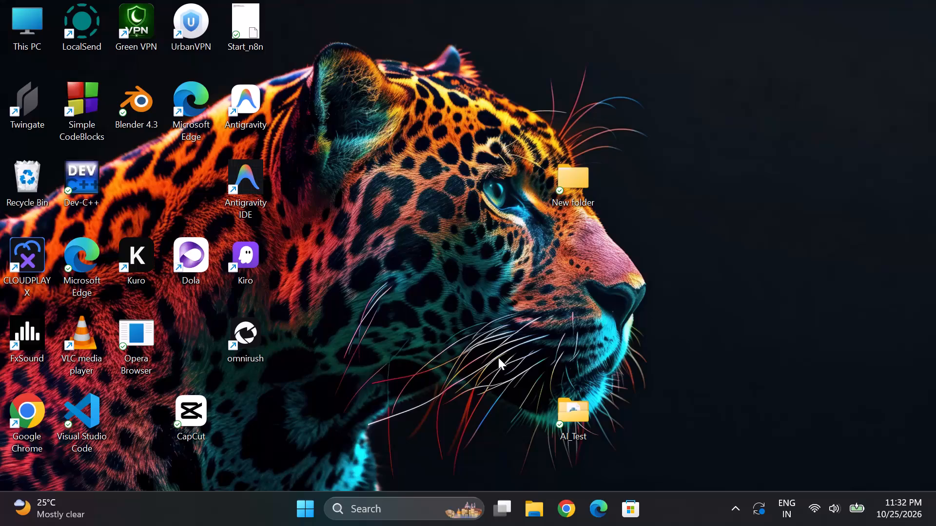
Launch Google Chrome with the Bullet profile.
left_click(569, 509)
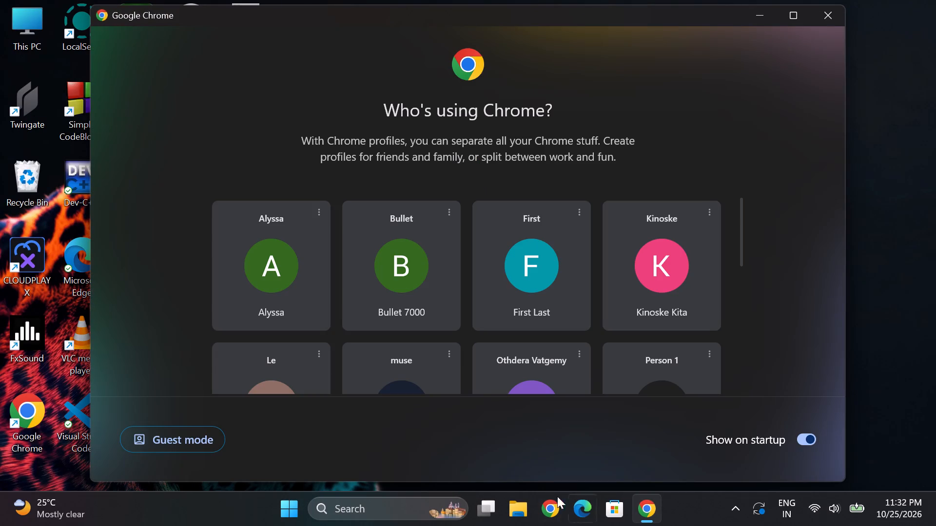
left_click(394, 275)
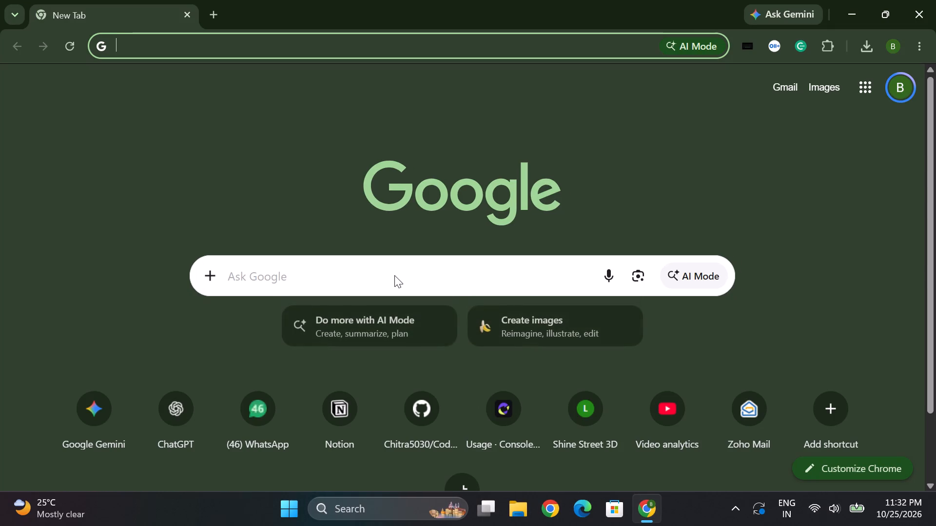
Search Google for YouTube using the suggested entry and open YouTube Studio from the results.
left_click(381, 270)
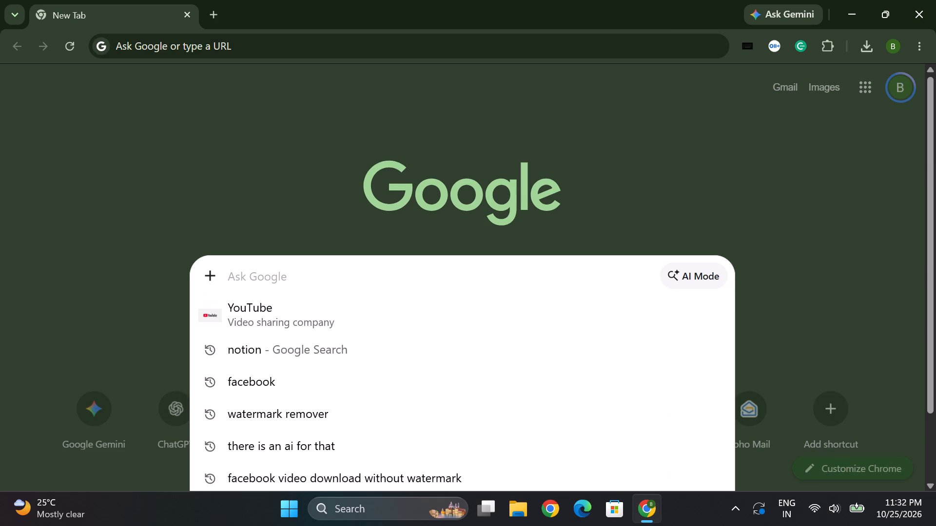
left_click(244, 315)
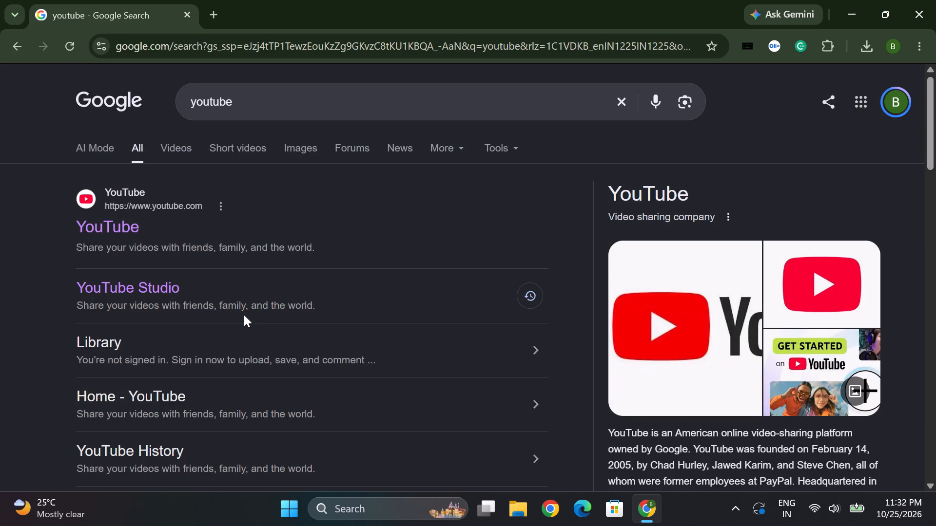
left_click(147, 285)
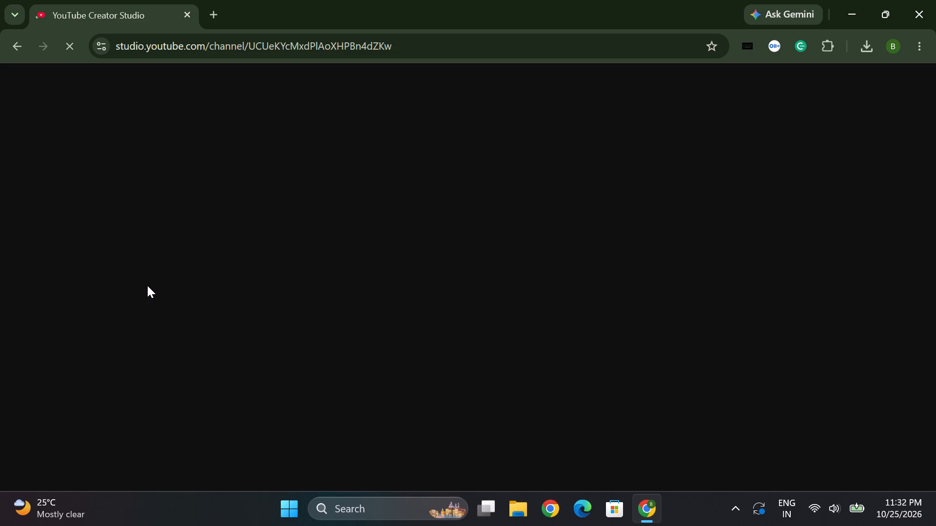
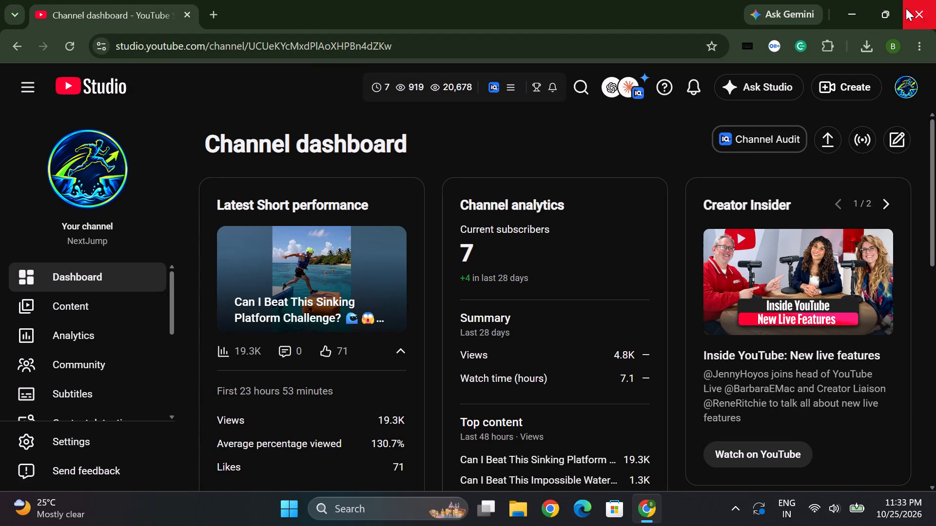
Close the browser and preview the fake_rich_cat_final (1) video from the Downloads folder in Media Player.
left_click(923, 12)
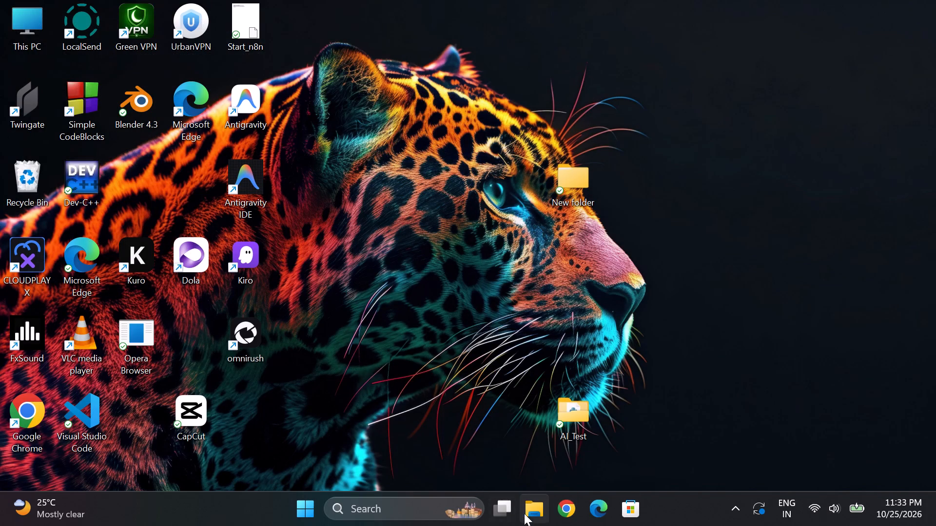
left_click(540, 510)
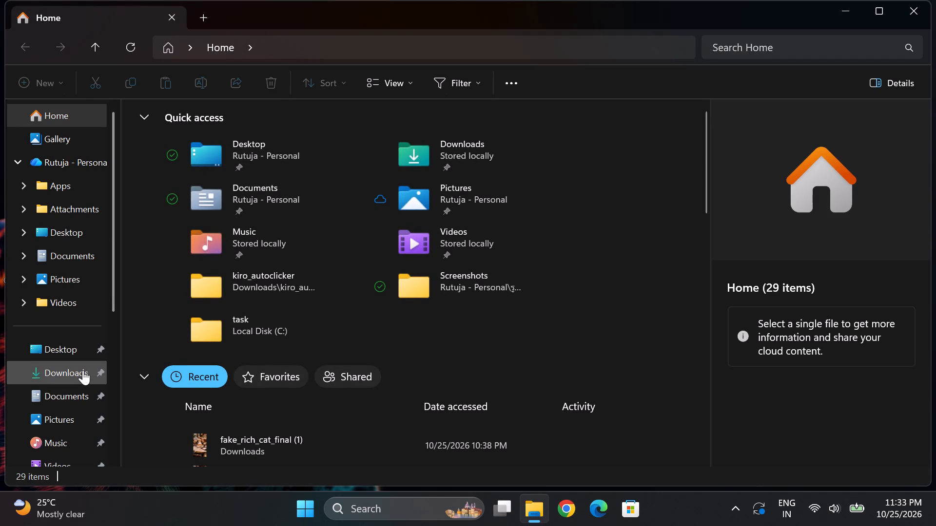
left_click(83, 370)
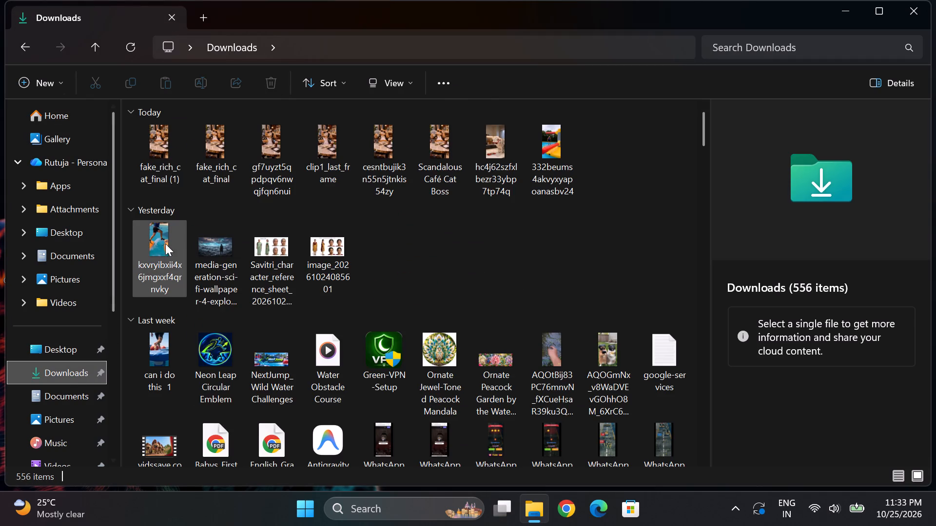
double_click(159, 144)
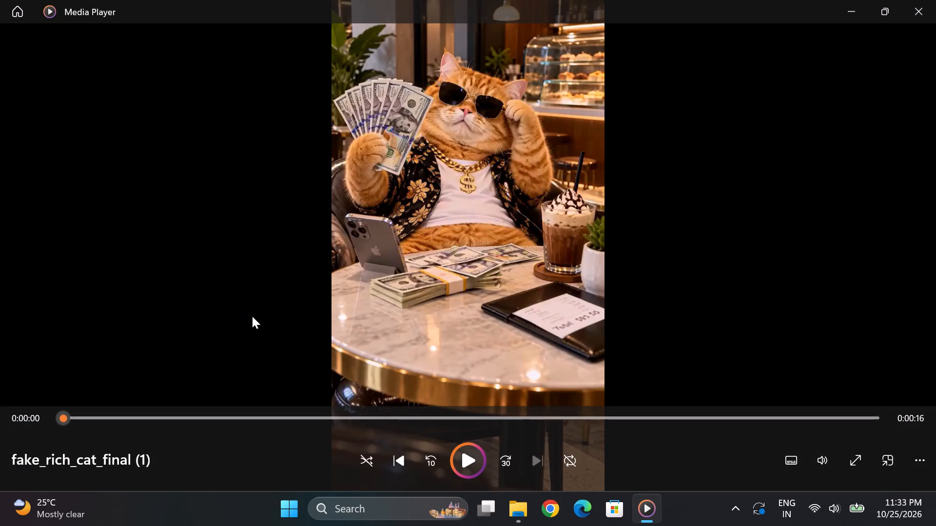
left_click(472, 464)
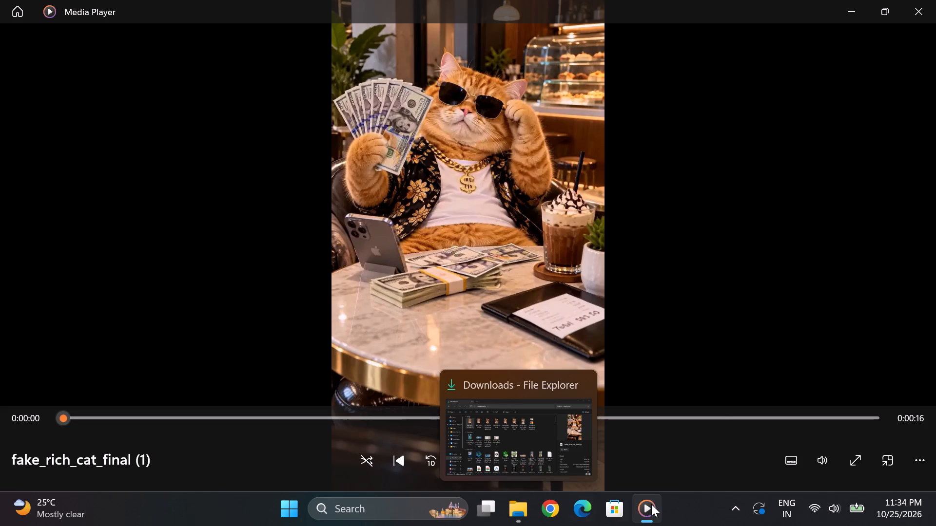
left_click(441, 201)
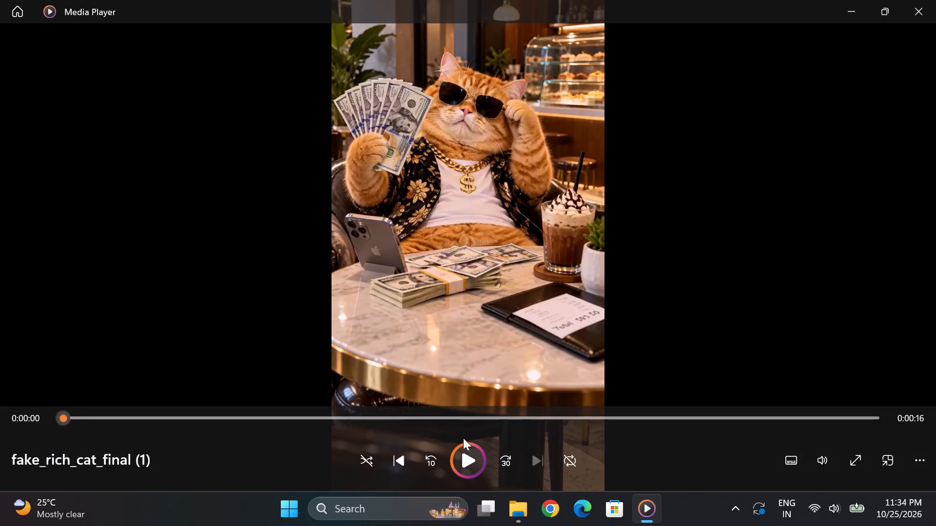
left_click(466, 461)
left_click(920, 11)
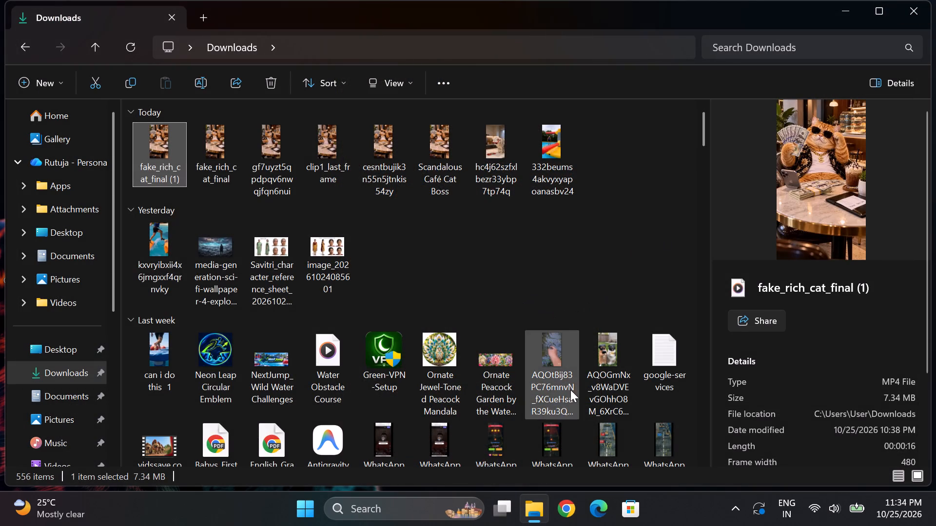
Launch Google Chrome with the Bullet profile, search Google for YouTube and open YouTube Studio from the results.
left_click(570, 512)
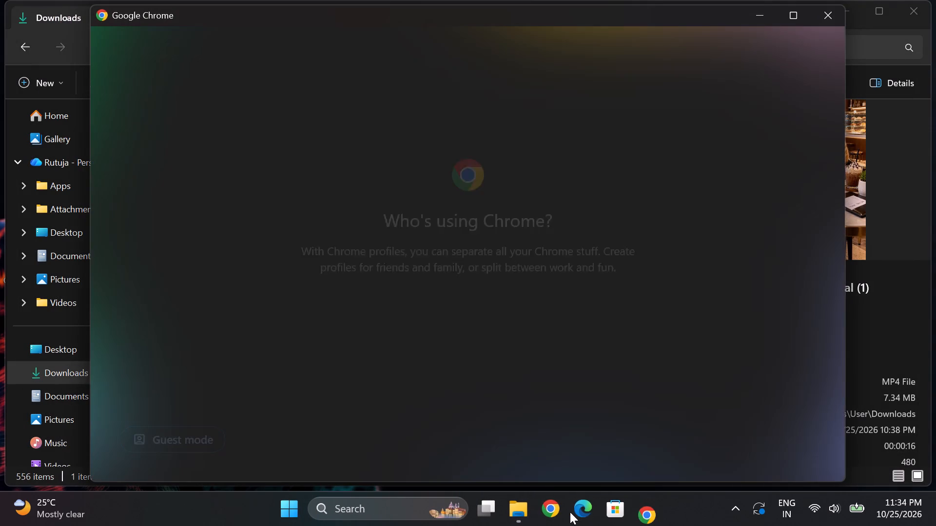
left_click(399, 263)
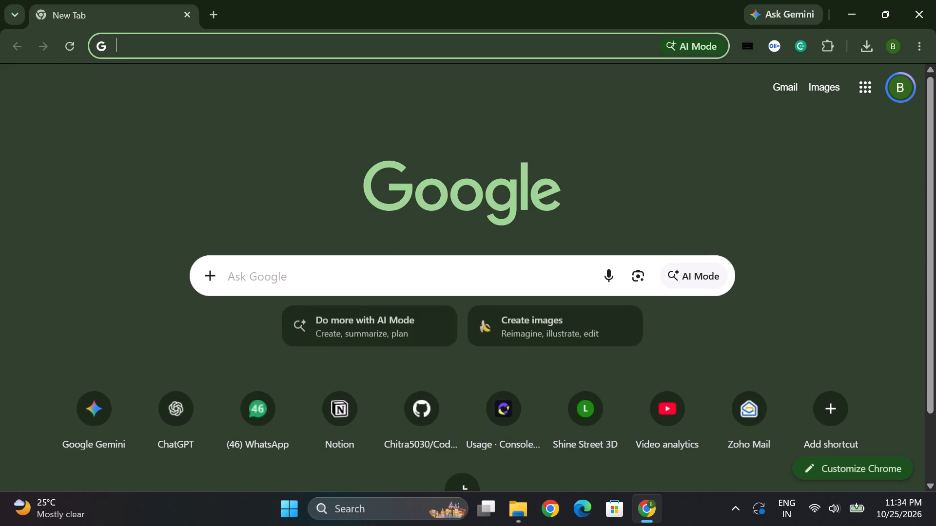
left_click(333, 277)
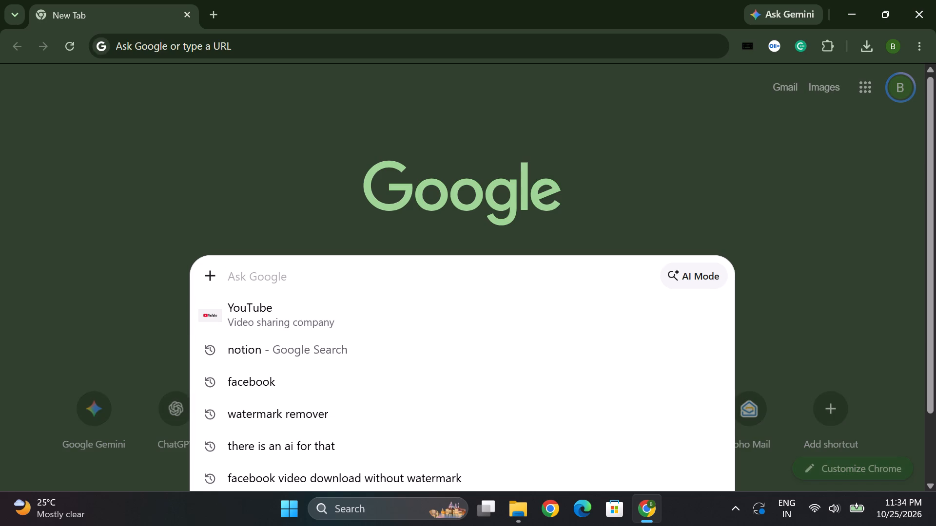
left_click(256, 314)
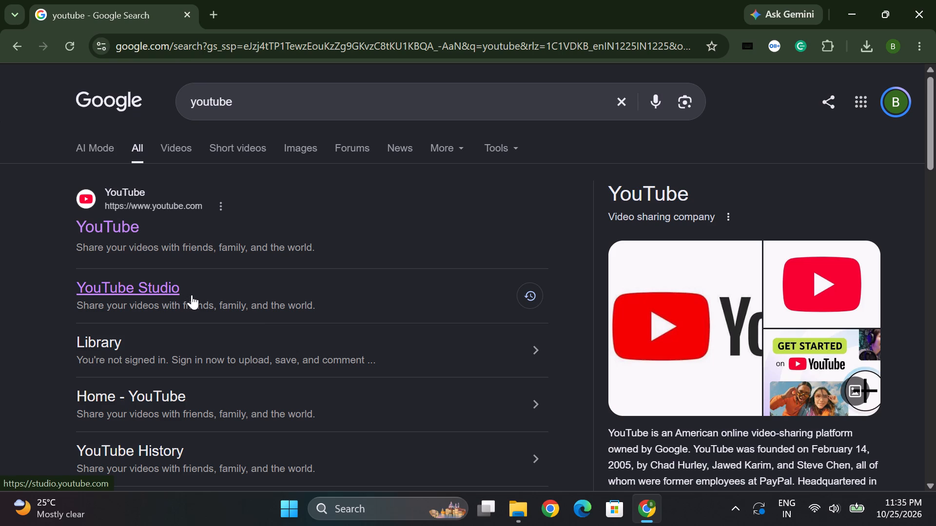
left_click(151, 297)
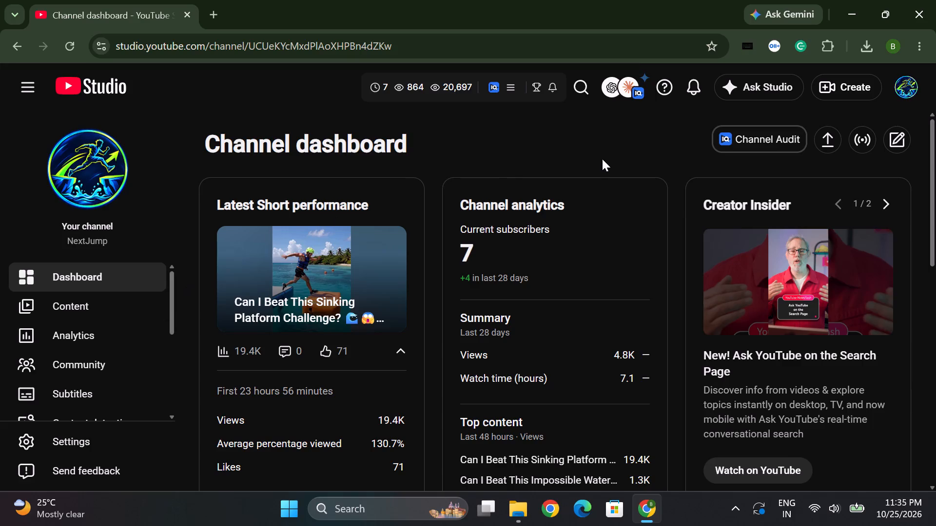
Switch the YouTube Studio account to the Paws & Family channel.
left_click(904, 83)
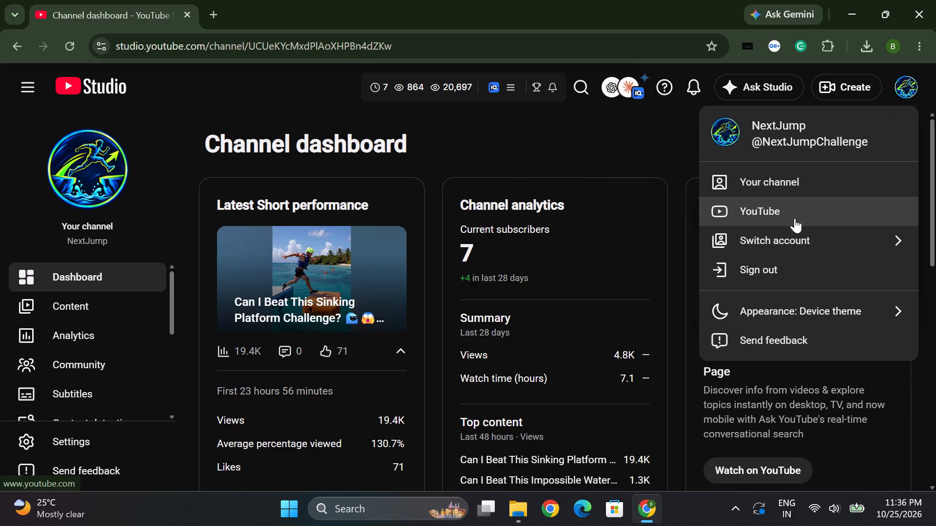
left_click(778, 240)
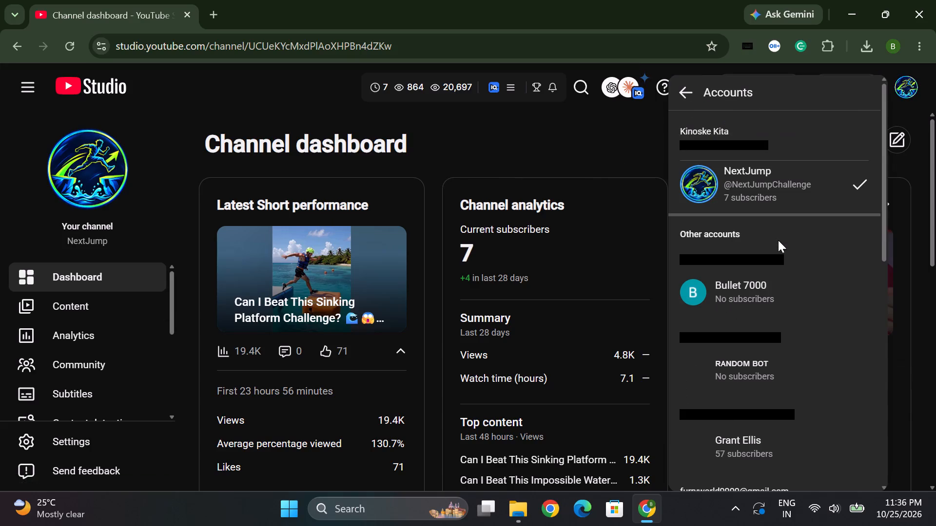
scroll(747, 345, "down", 2)
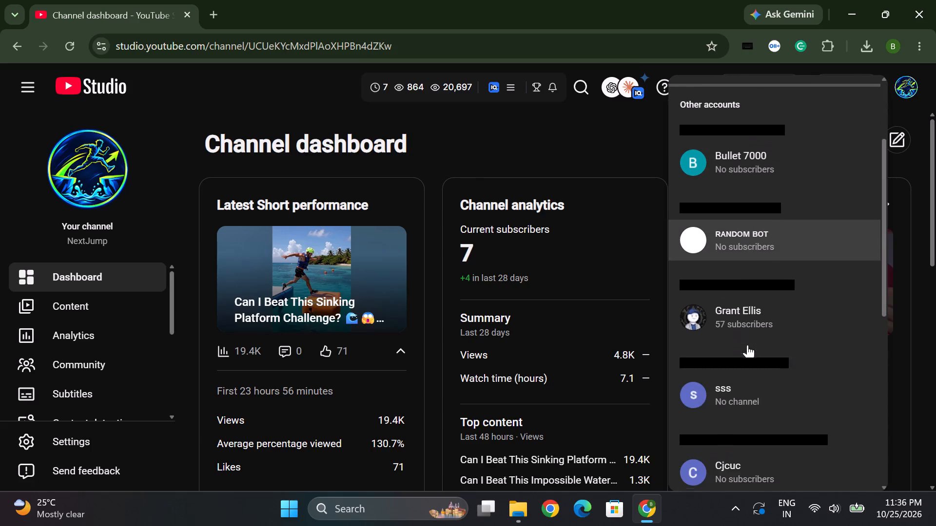
scroll(747, 345, "down", 2)
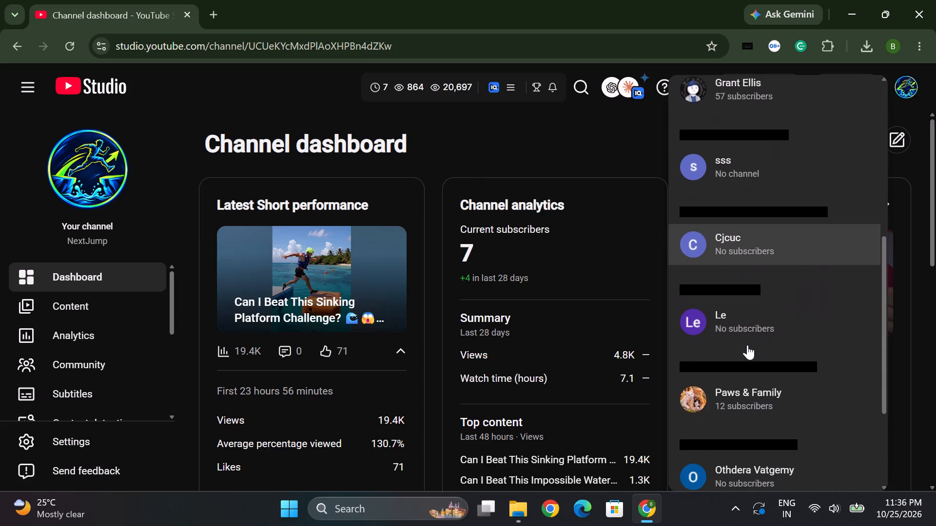
left_click(698, 394)
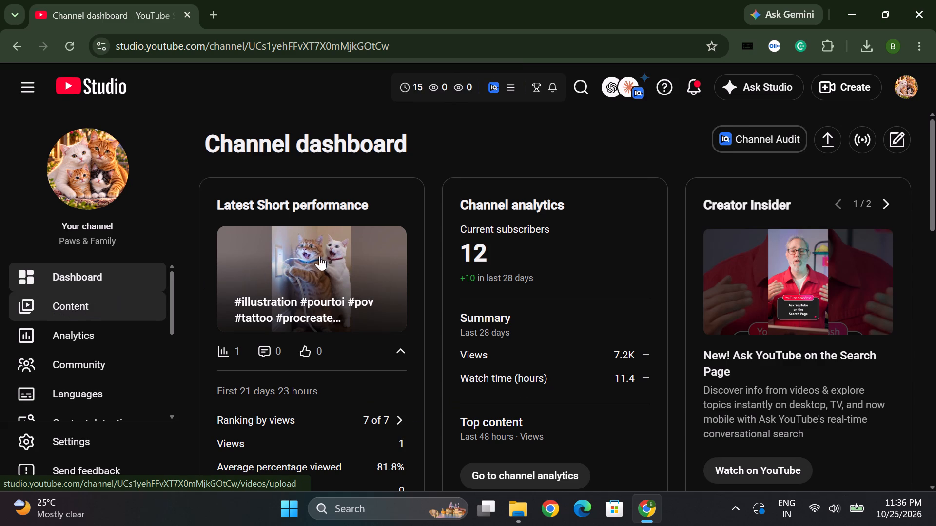
Upload the fake_rich_cat_final (1) video from the Downloads folder to the channel.
left_click(839, 92)
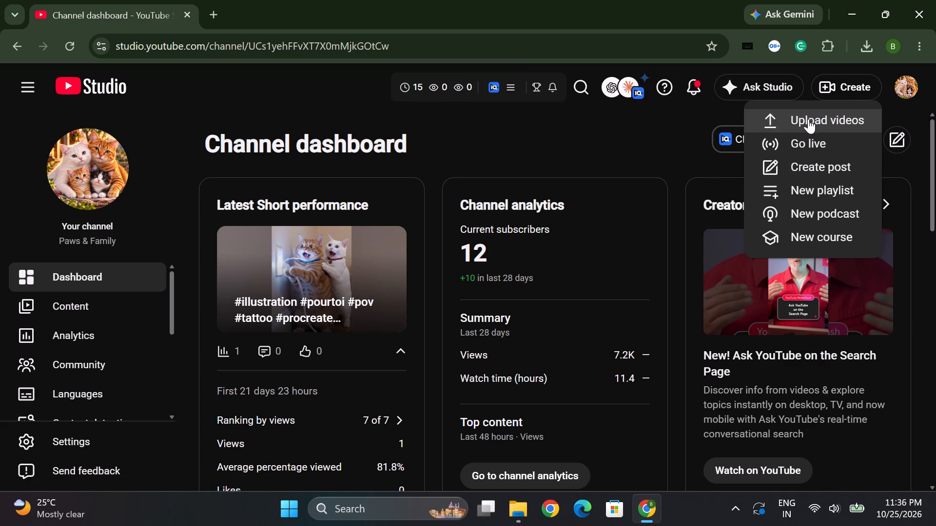
left_click(770, 120)
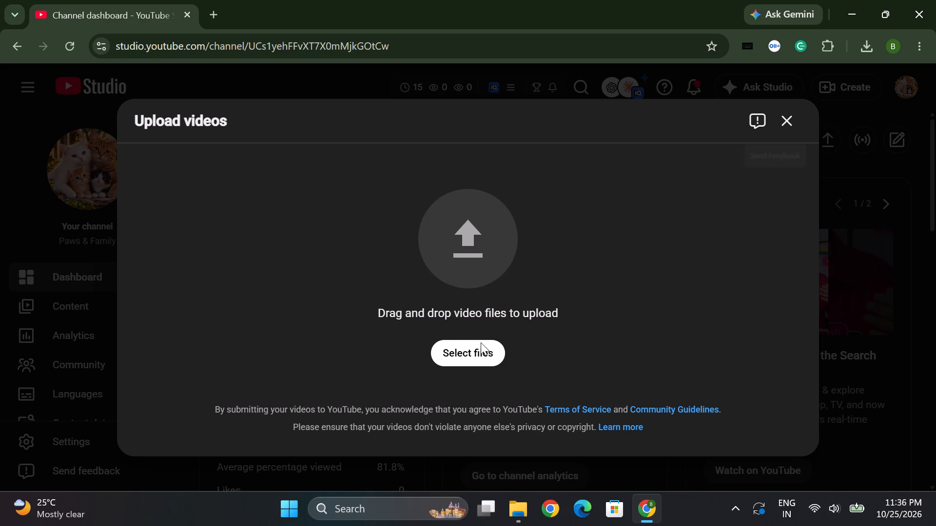
left_click(466, 350)
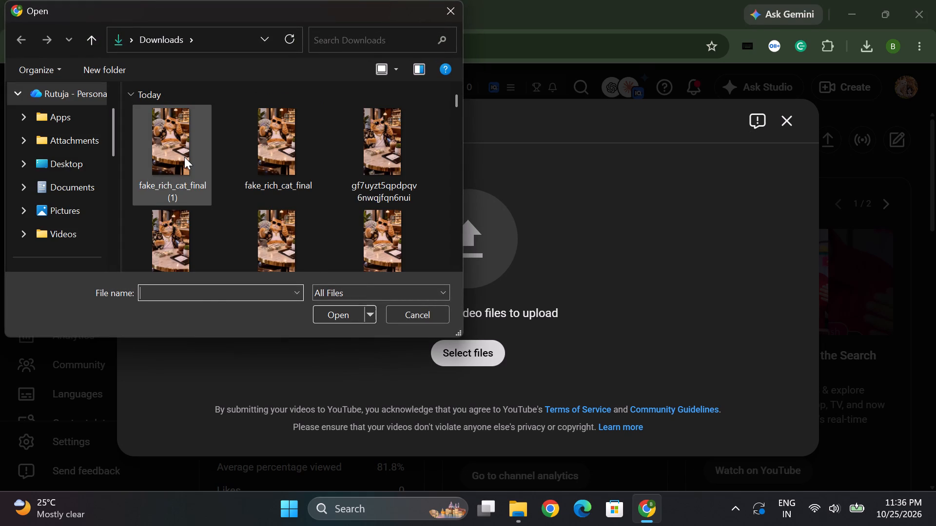
left_click(184, 157)
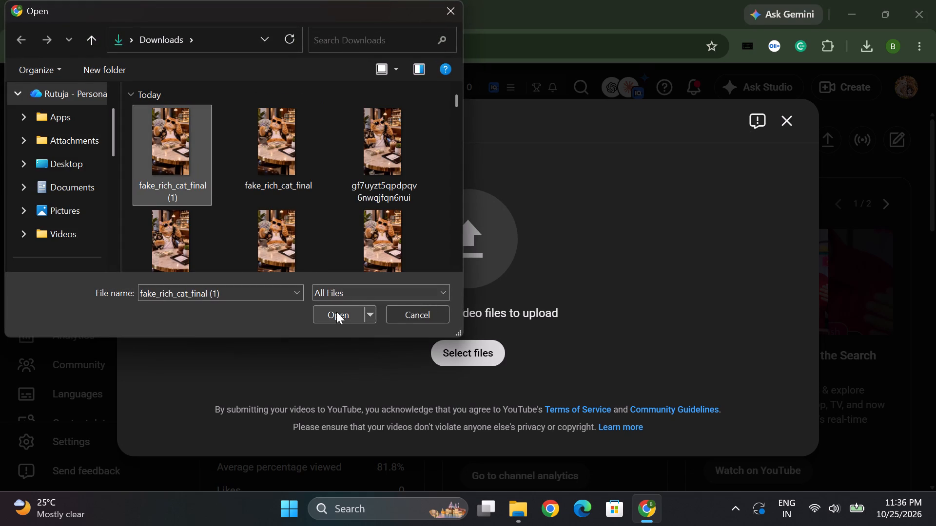
left_click(336, 312)
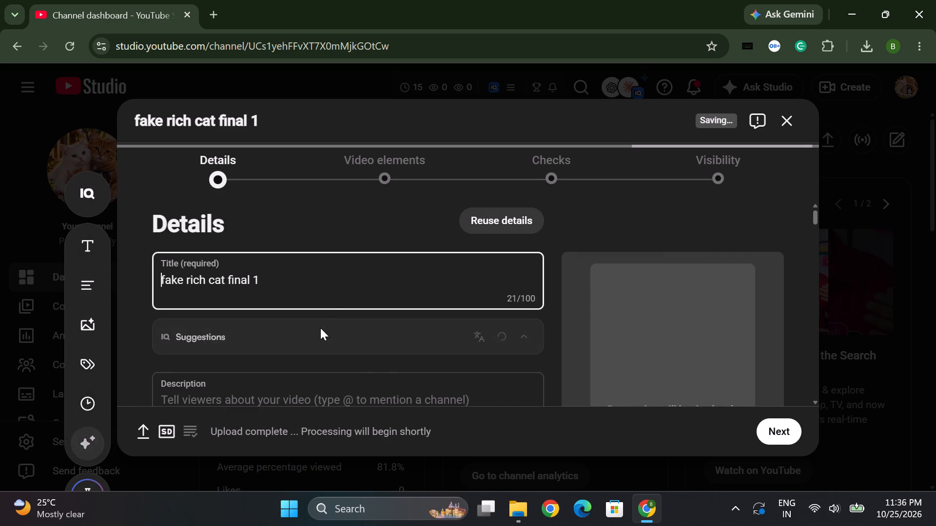
Clear the prefilled title in the uploaded video's details.
scroll(319, 330, "down", 1)
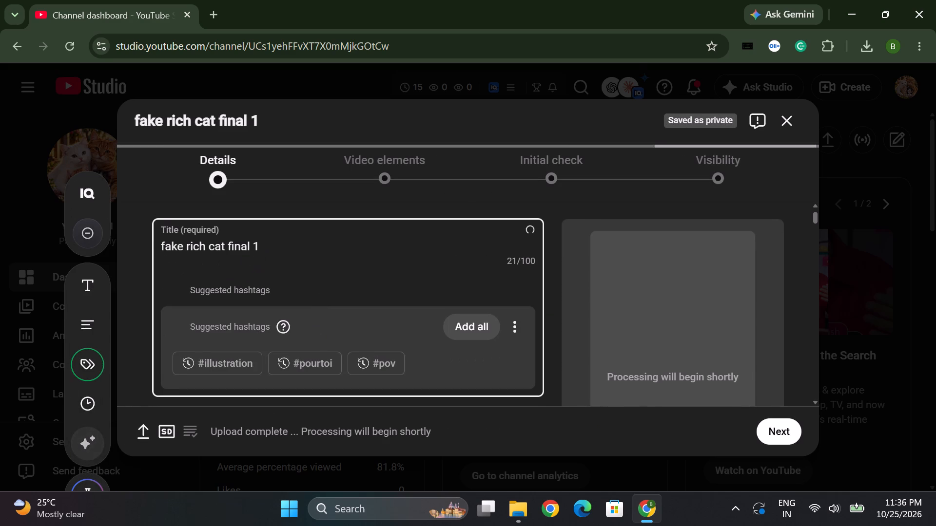
left_click(263, 251)
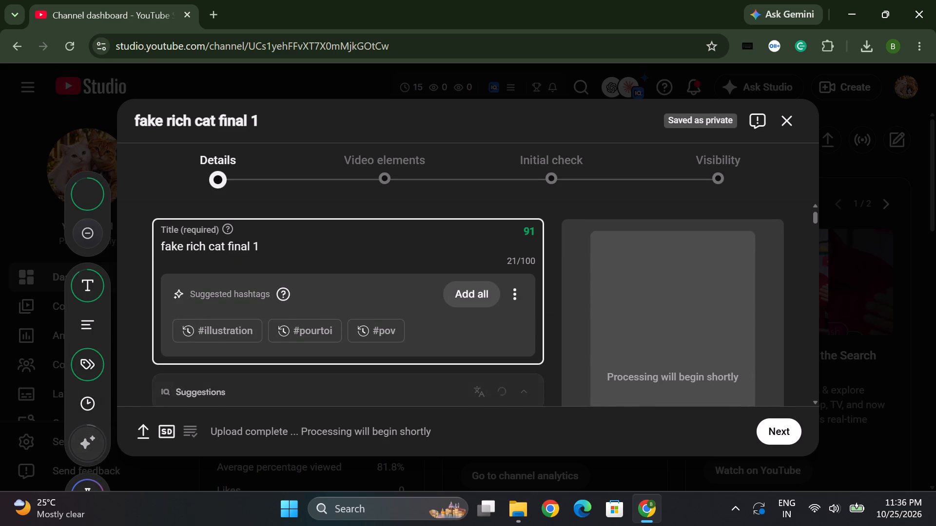
key("BackSpace")
key("BackSpace")
key("BackSpace")
key("BackSpace")
key("BackSpace")
key("BackSpace")
key("BackSpace")
key("BackSpace")
key("BackSpace")
key("BackSpace")
key("BackSpace")
key("BackSpace")
key("BackSpace")
key("BackSpace")
key("BackSpace")
key("BackSpace")
key("BackSpace")
key("BackSpace")
key("BackSpace")
key("BackSpace")
key("BackSpace")
key("BackSpace")
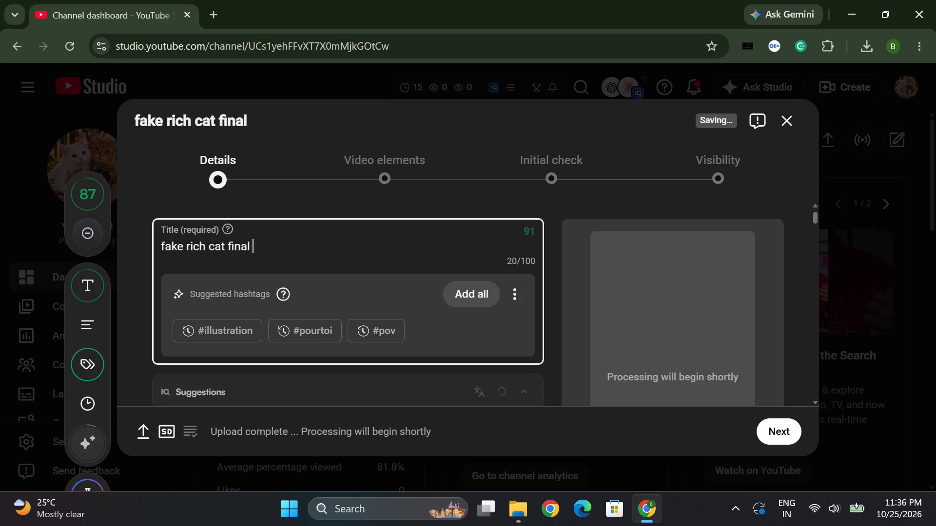
key("BackSpace")
key("BackSpace")
key("BackSpace")
key("BackSpace")
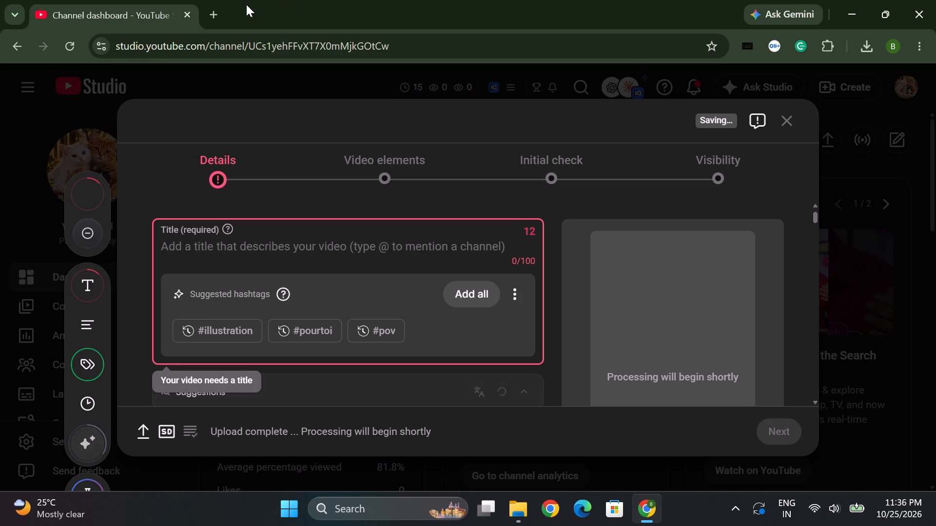
left_click(215, 11)
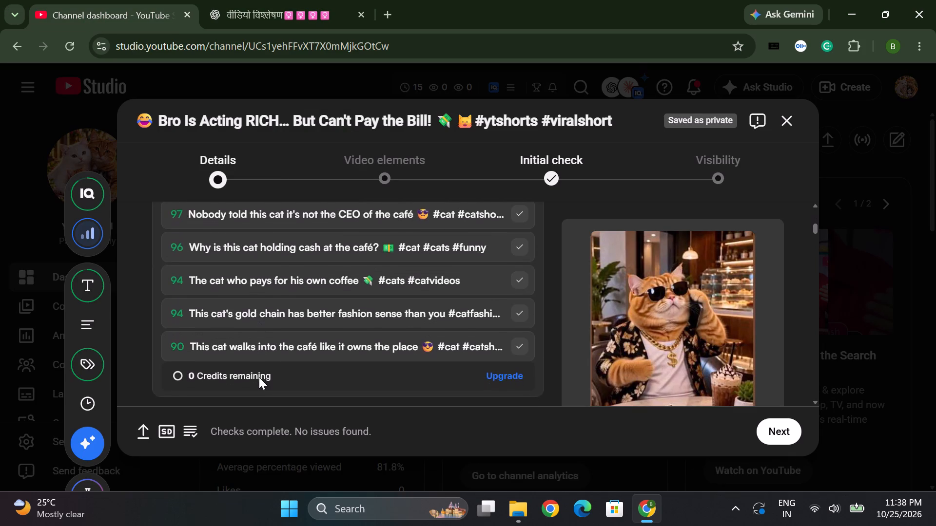
scroll(259, 377, "down", 4)
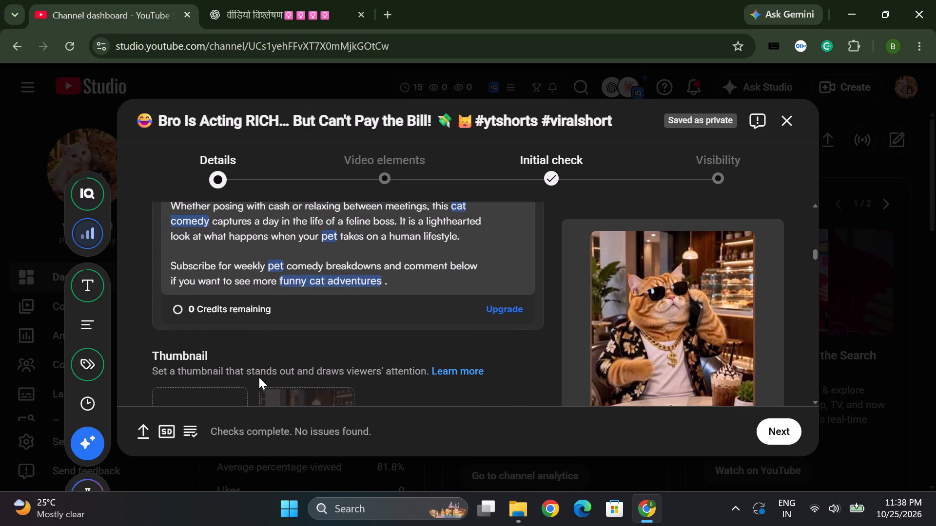
scroll(259, 377, "down", 4)
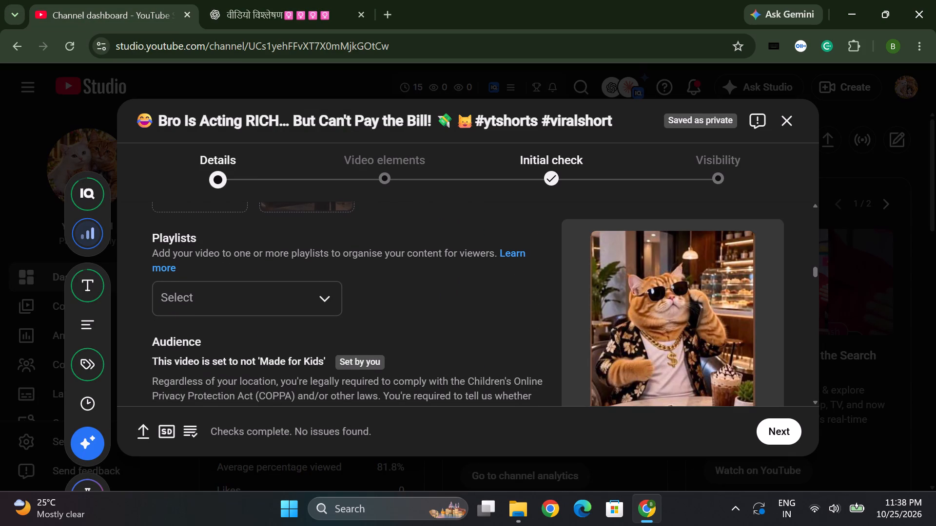
scroll(259, 377, "down", 5)
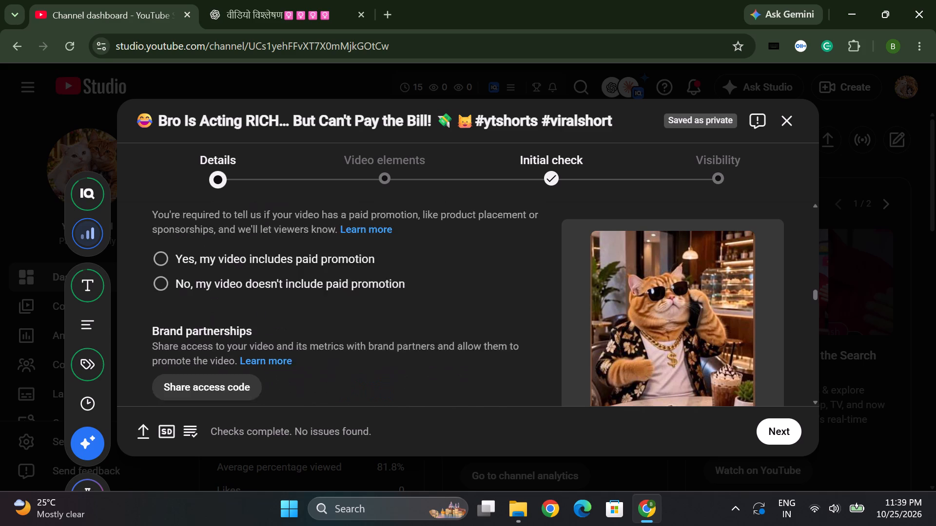
scroll(259, 377, "down", 5)
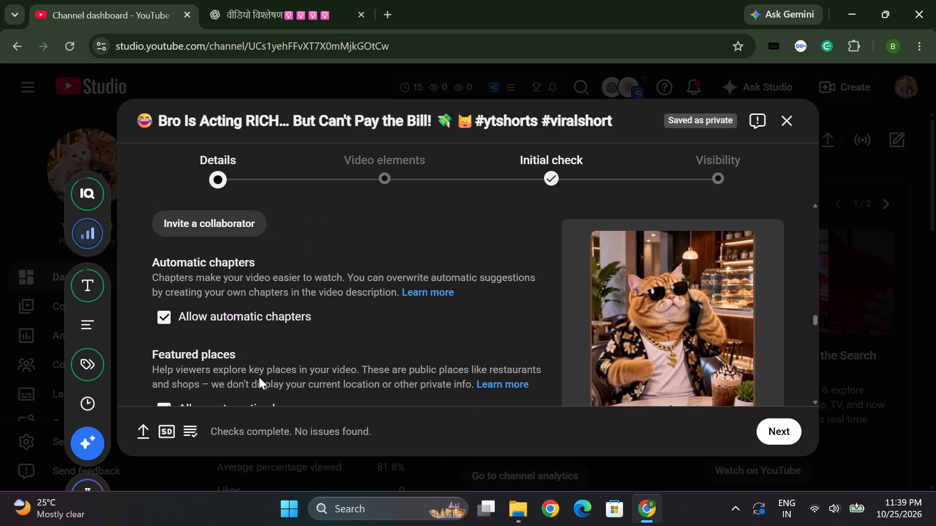
scroll(259, 377, "down", 2)
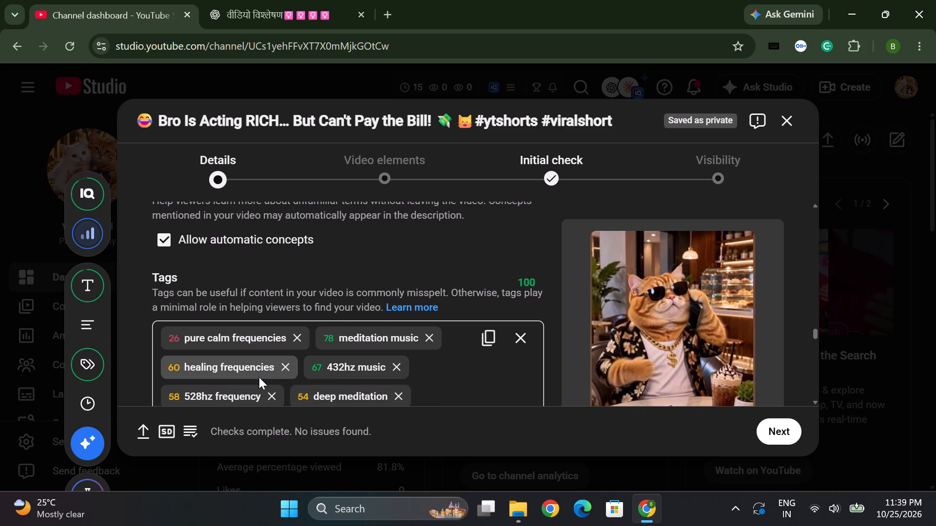
left_click(525, 334)
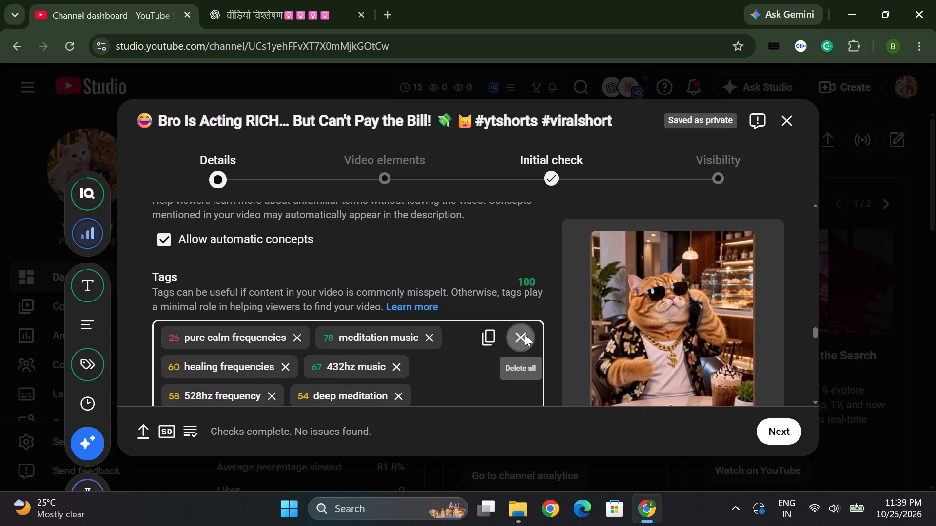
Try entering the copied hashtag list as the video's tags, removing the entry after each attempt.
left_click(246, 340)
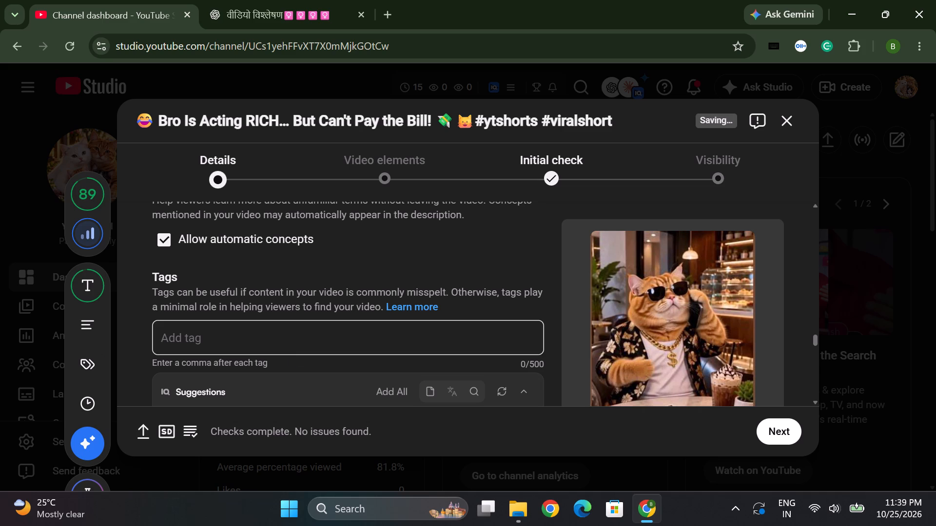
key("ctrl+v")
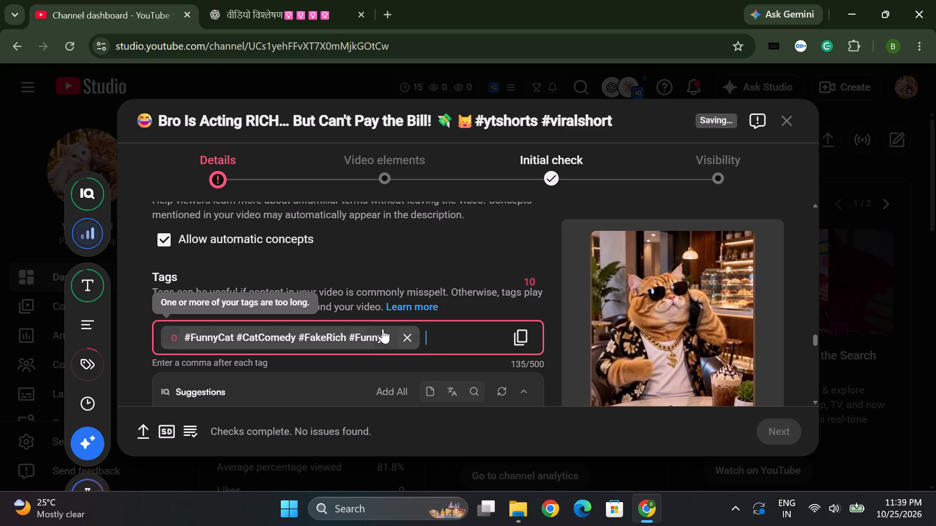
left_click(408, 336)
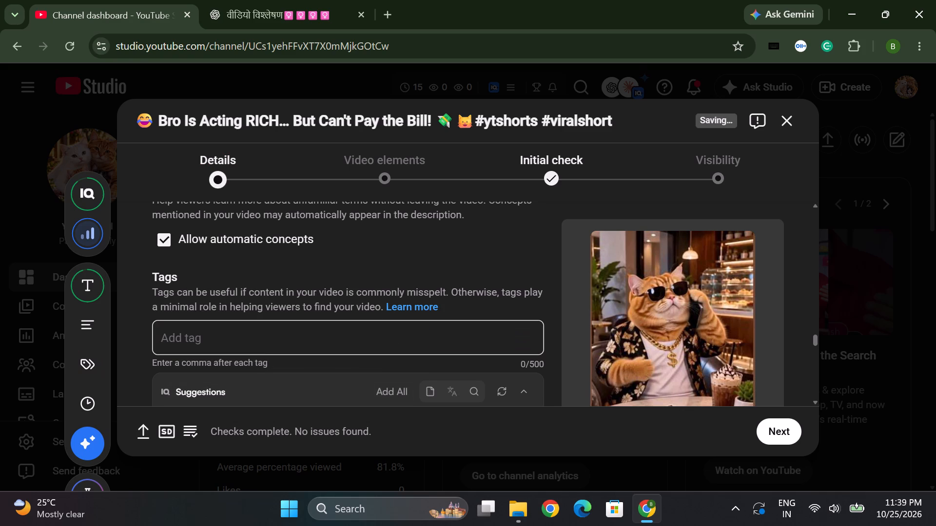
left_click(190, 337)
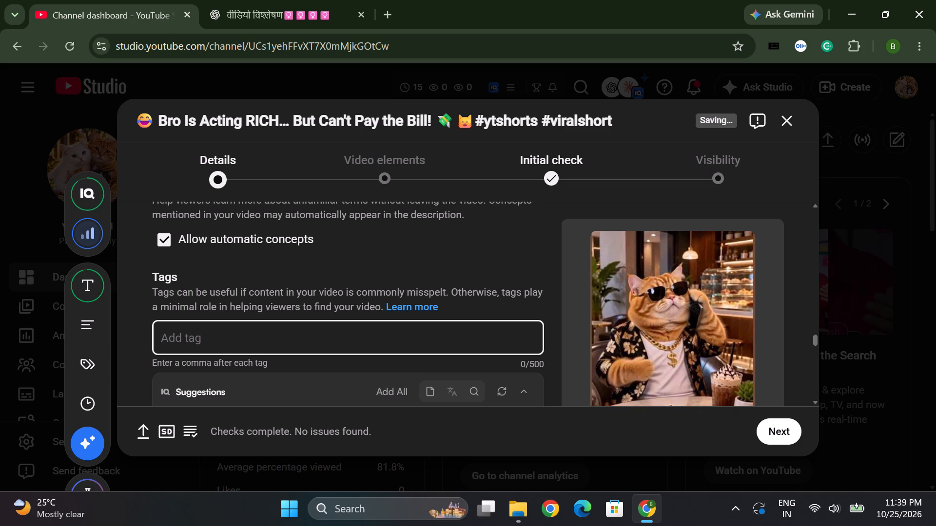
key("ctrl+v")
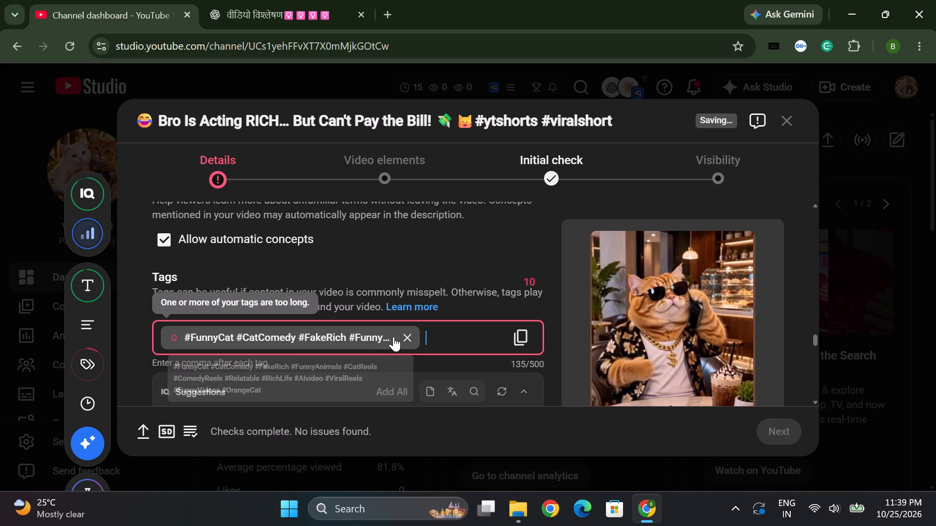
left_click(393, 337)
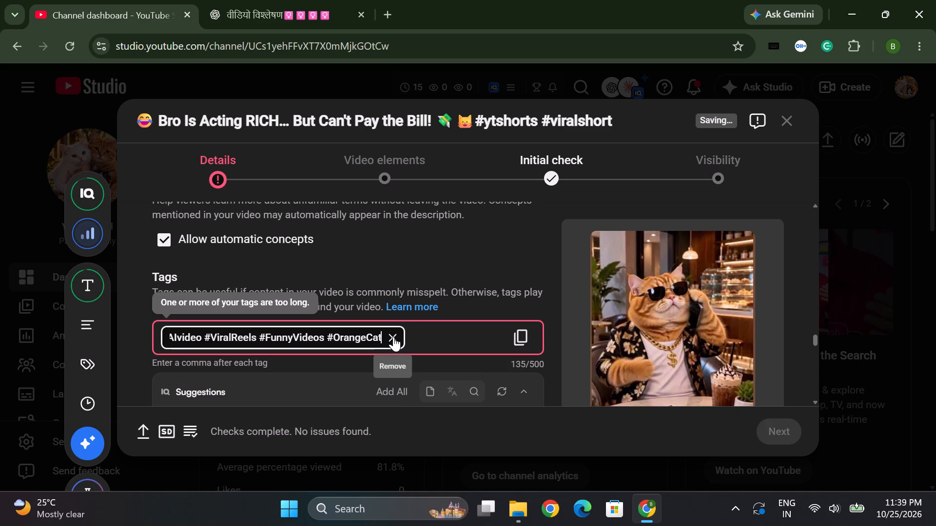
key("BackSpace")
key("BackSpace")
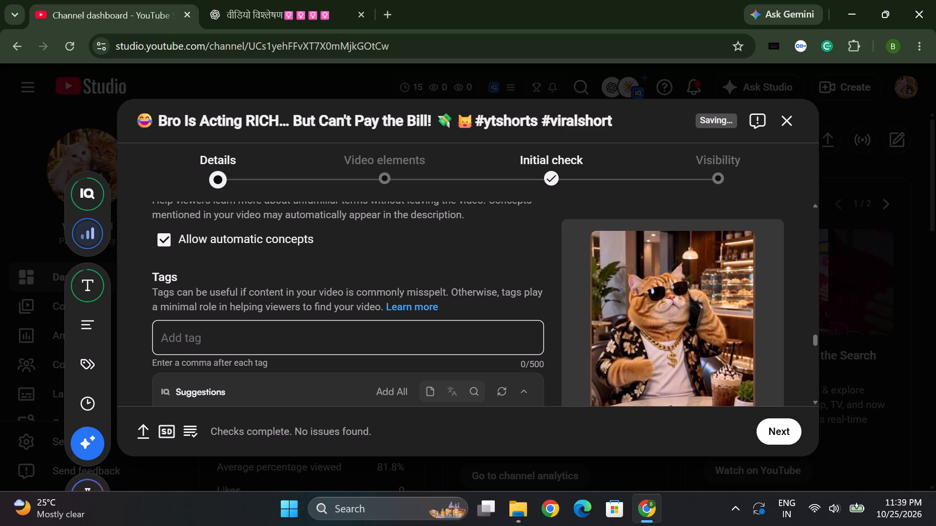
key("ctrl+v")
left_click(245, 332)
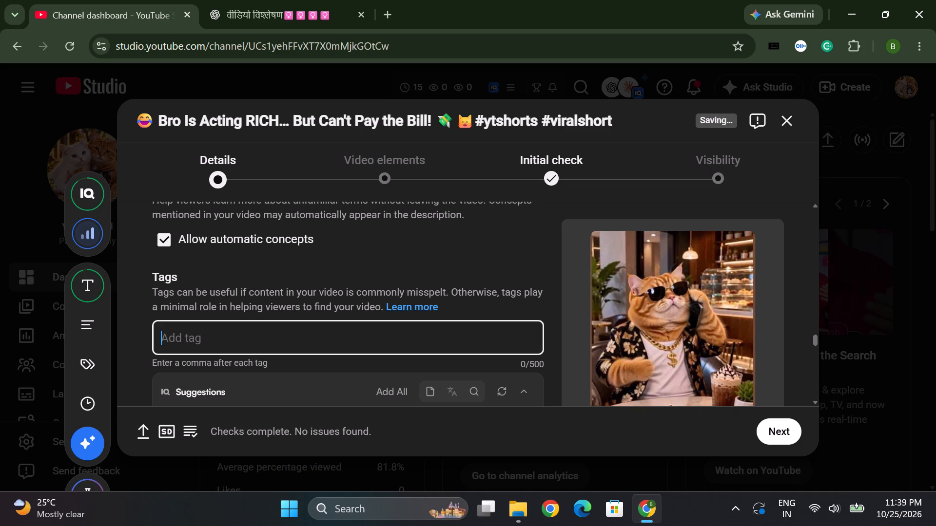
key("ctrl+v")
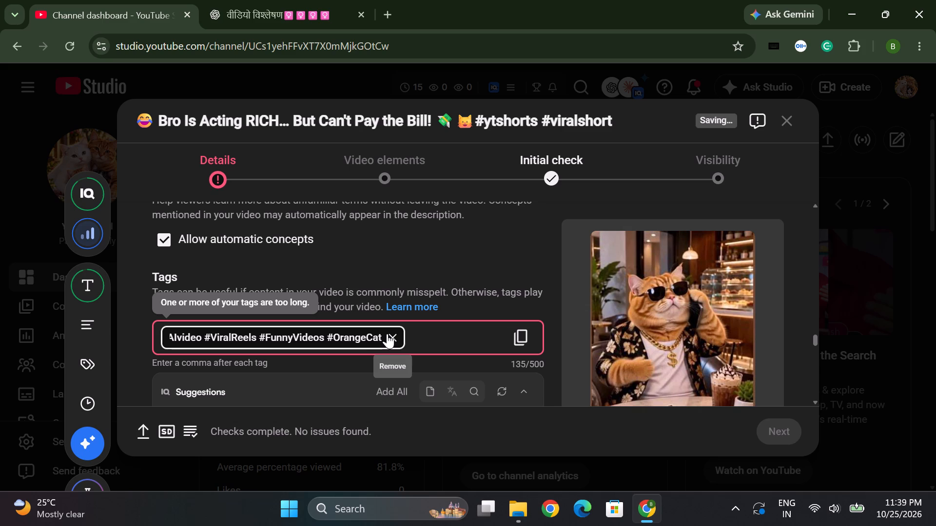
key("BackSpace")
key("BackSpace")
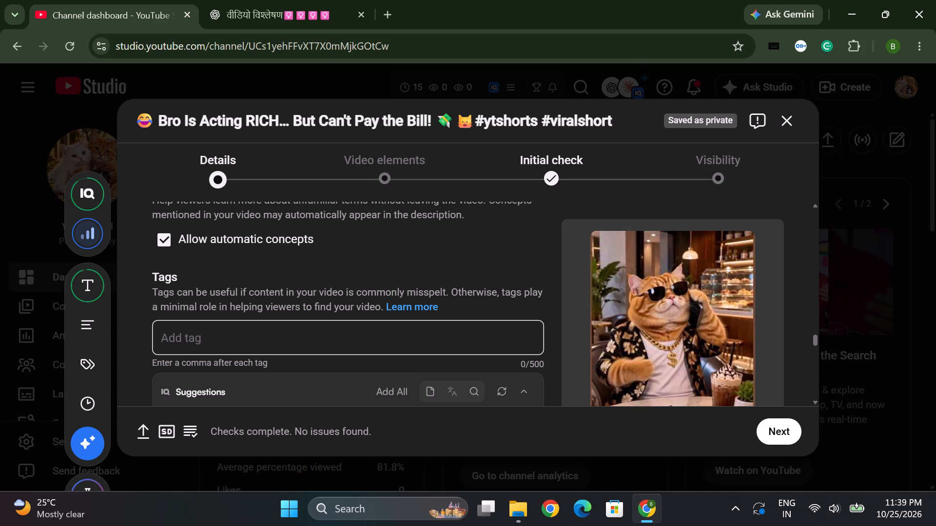
Paste the copied hashtag list, starting with #FunnyCat #CatComedy #FakeRich, into the video's tags.
left_click(255, 340)
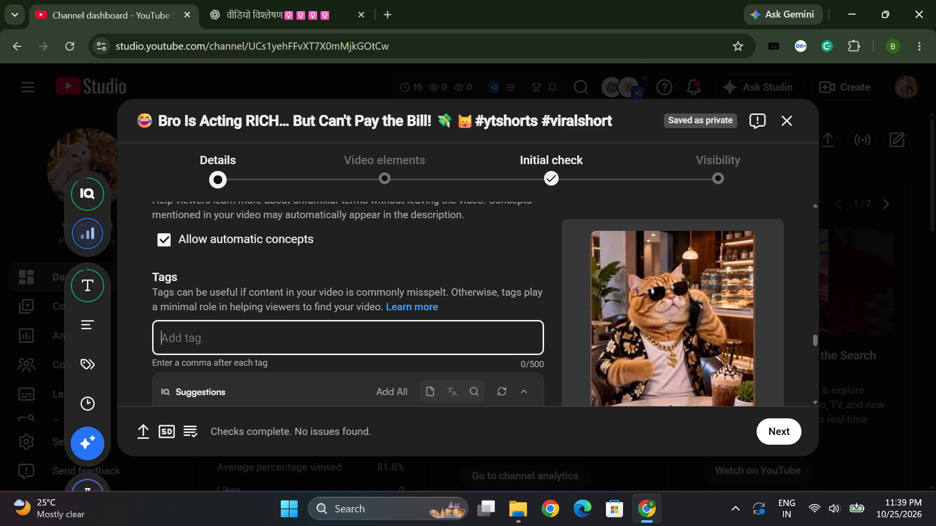
key("ctrl+v")
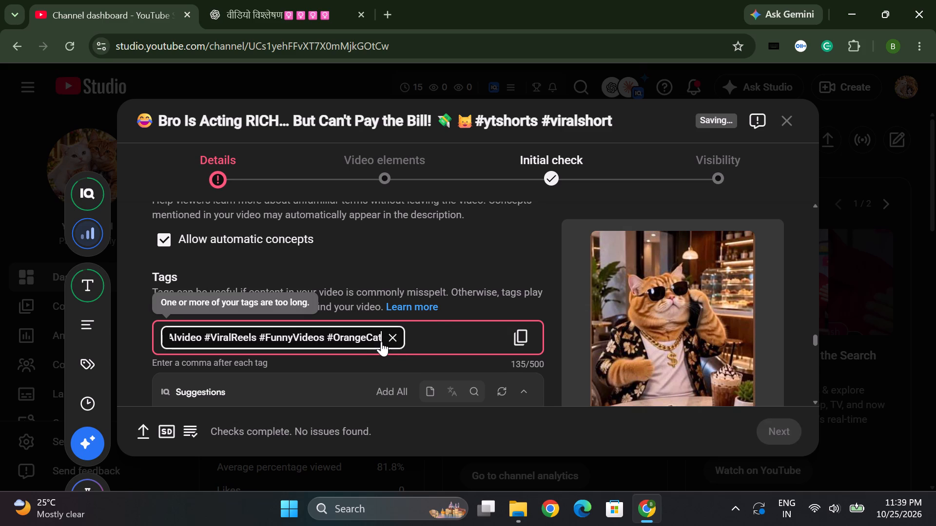
Review the video's details between the tags and the thumbnail and playlist settings, including the section with the tag error.
scroll(374, 235, "up", 1)
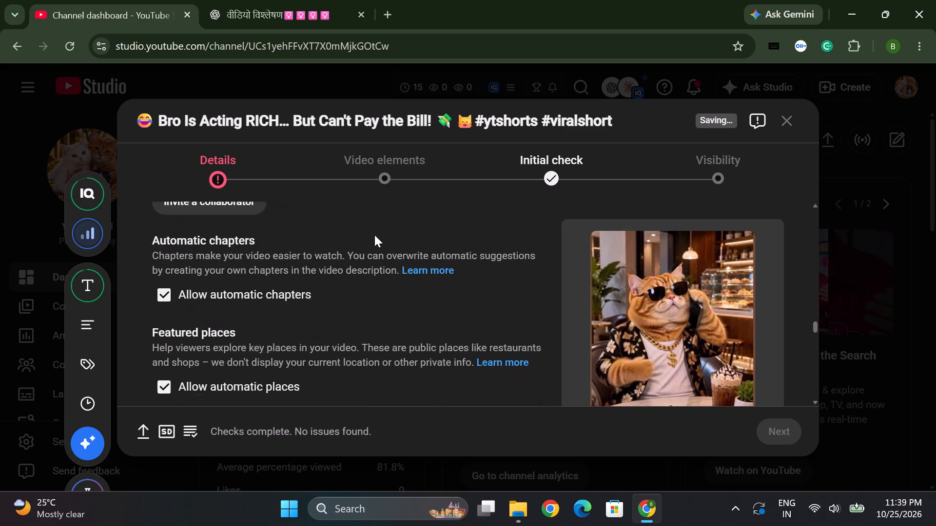
scroll(374, 235, "up", 4)
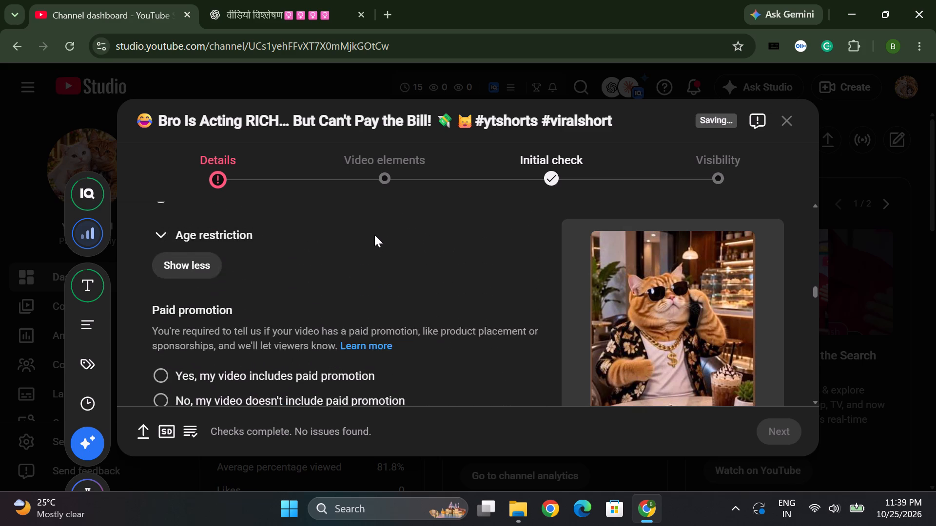
scroll(374, 235, "up", 4)
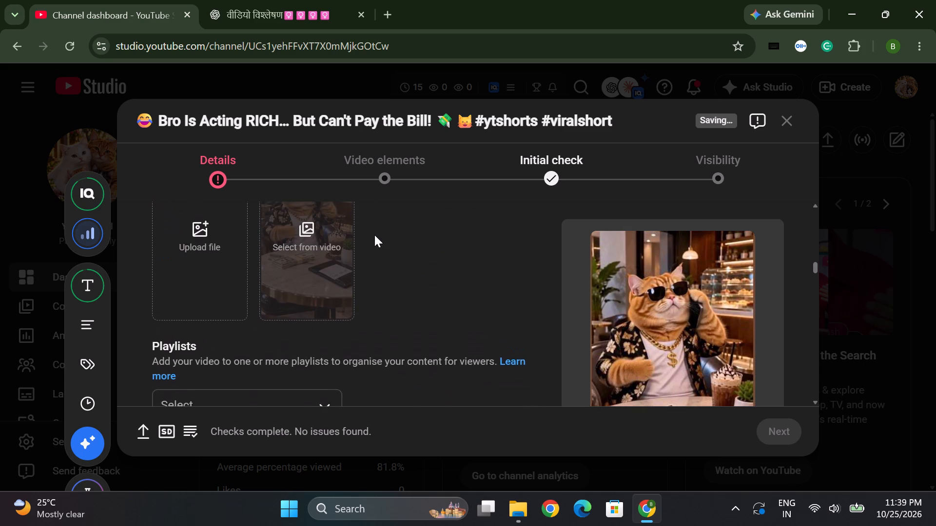
scroll(374, 235, "up", 2)
scroll(374, 235, "down", 7)
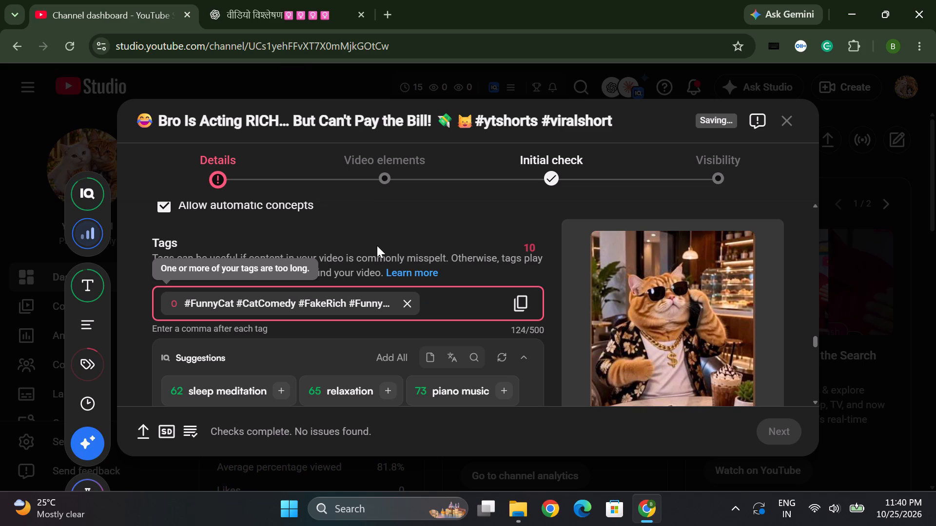
Paste the copied hashtag list, #FunnyCat through #FunnyVideos, into the video's empty description.
scroll(328, 266, "up", 2)
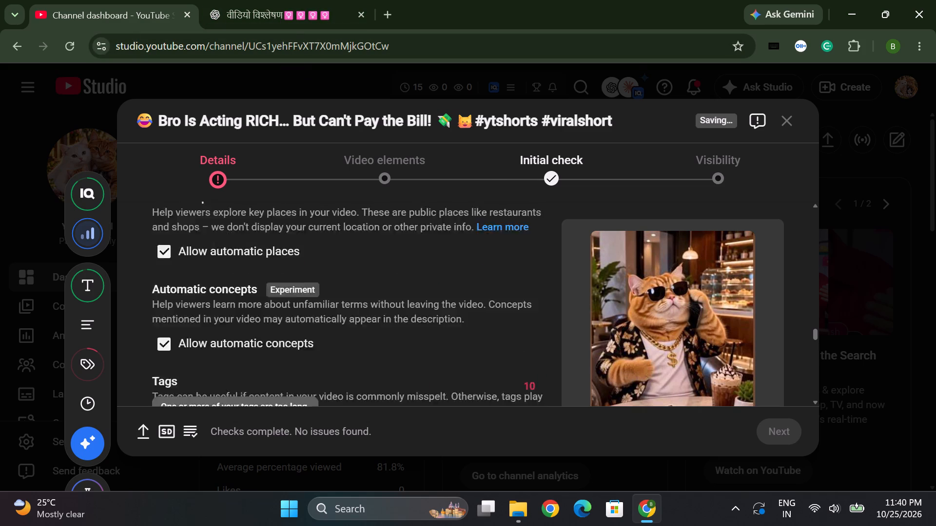
scroll(328, 266, "up", 4)
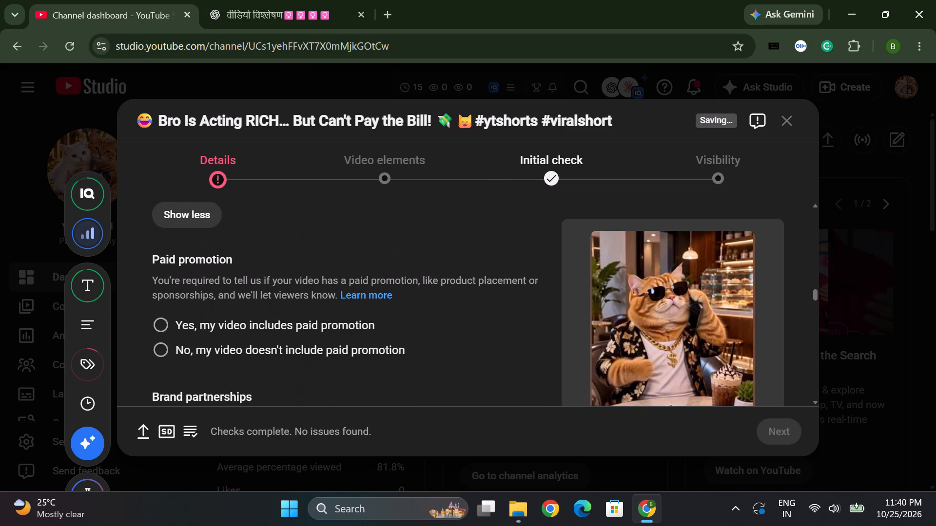
scroll(328, 266, "up", 6)
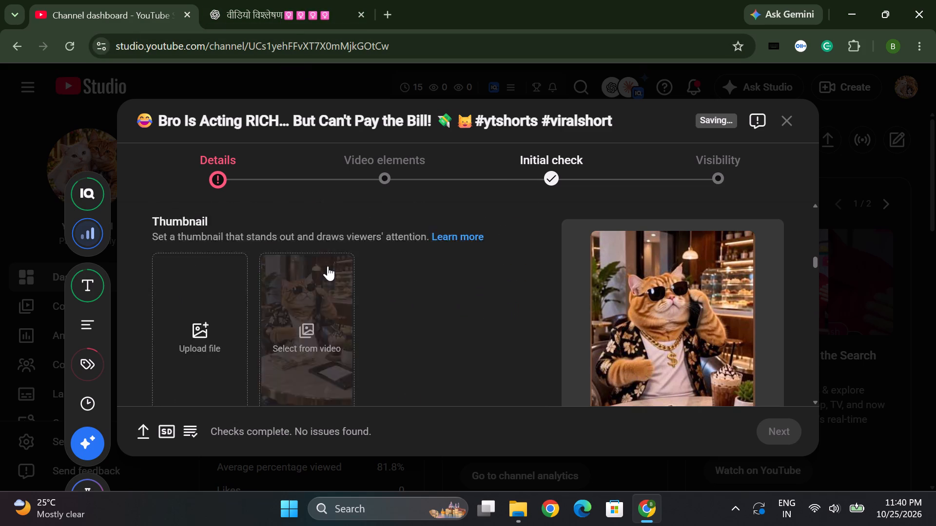
scroll(328, 266, "up", 3)
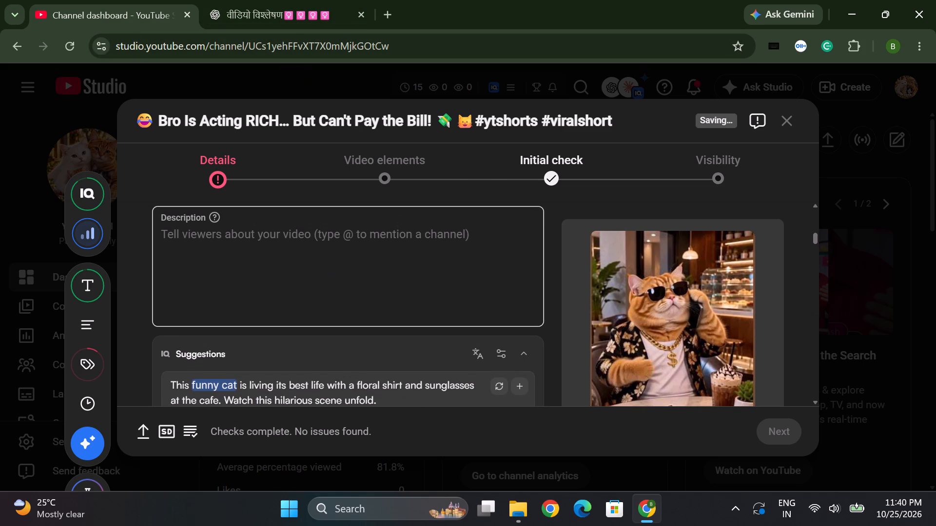
left_click(255, 278)
key("ctrl+v")
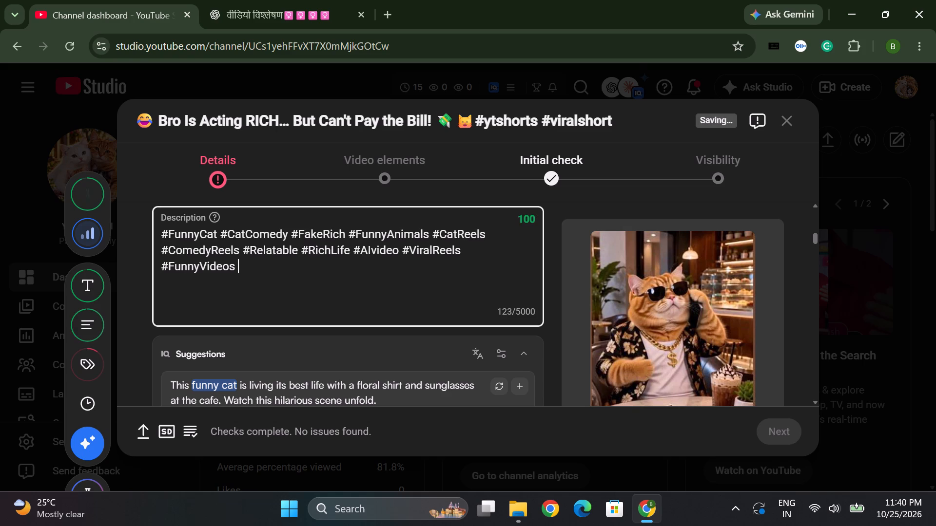
Remove the overlong hashtag entry starting with #FunnyCat #CatComedy #FakeRich from the video's tags.
scroll(427, 259, "down", 1)
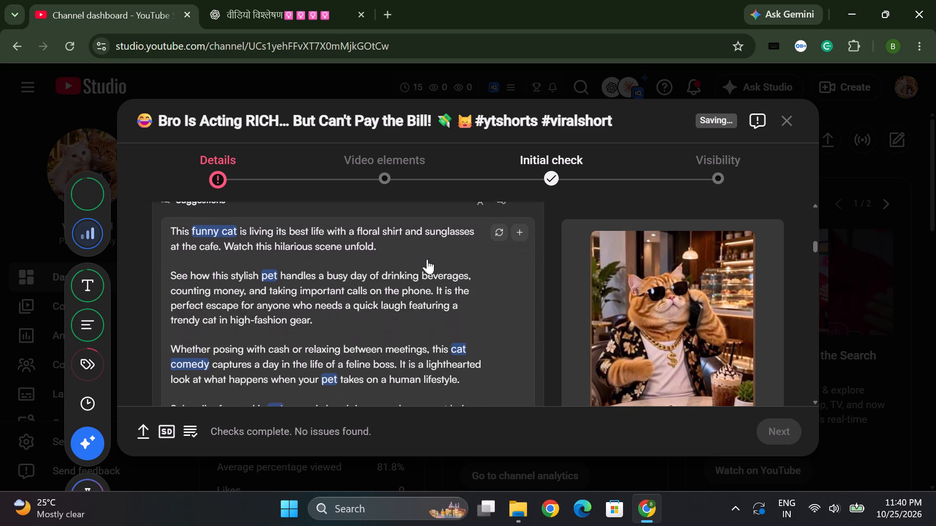
scroll(427, 259, "down", 7)
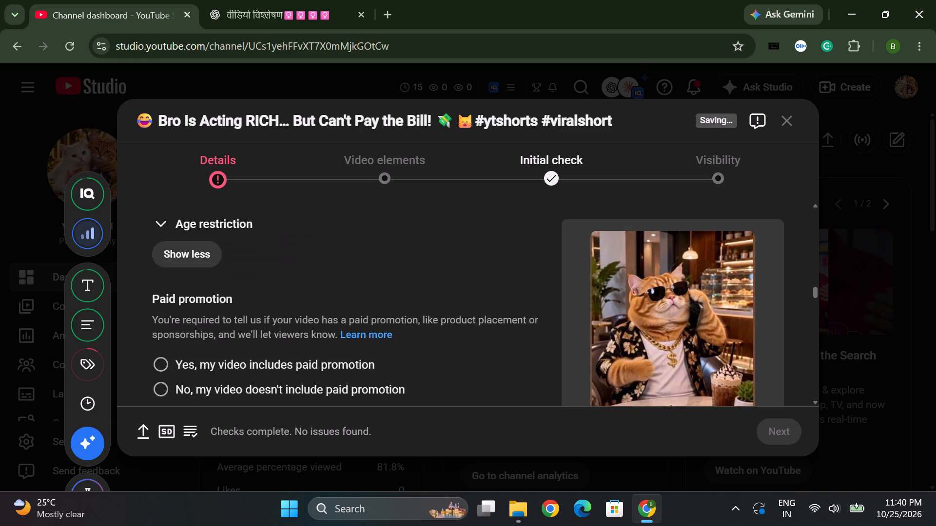
scroll(427, 259, "down", 6)
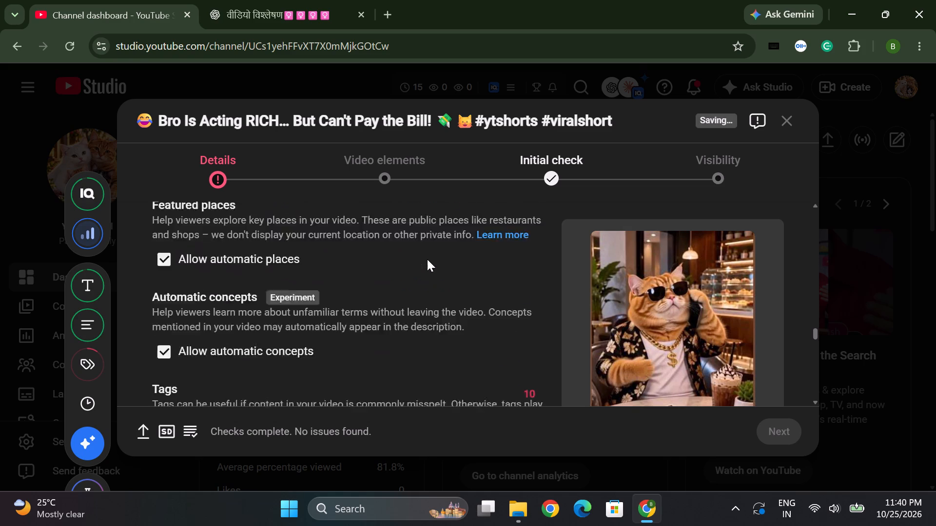
scroll(427, 259, "down", 1)
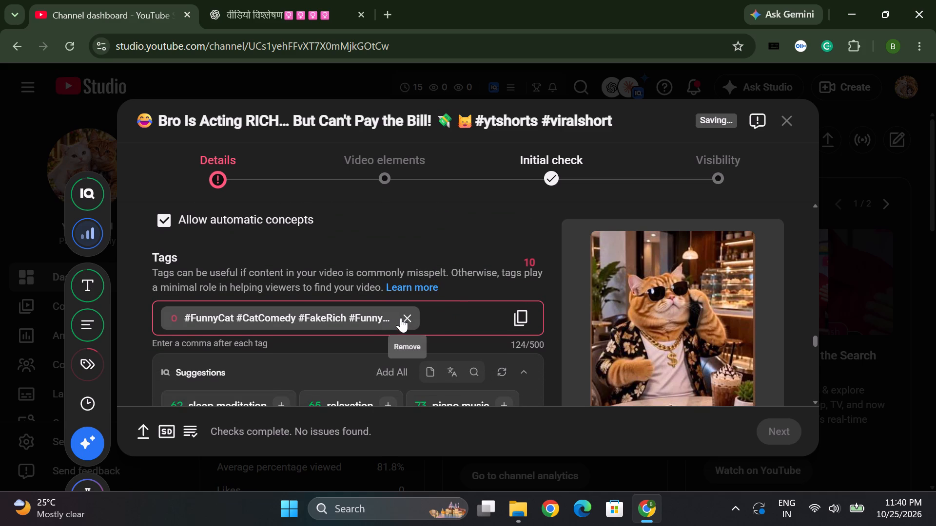
left_click(401, 318)
Set the thumbnail to the video frame where a hand holds a phone up to the cat sipping its drink.
scroll(356, 272, "up", 3)
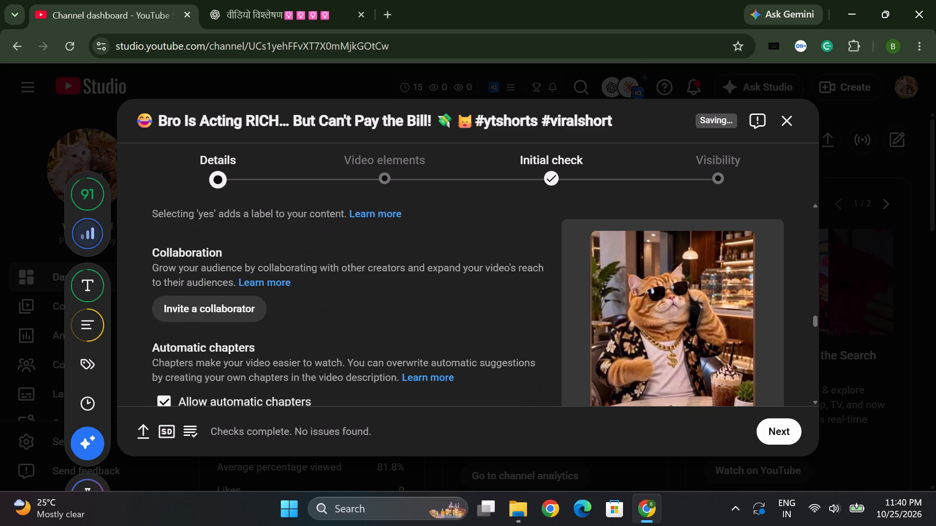
scroll(356, 272, "up", 4)
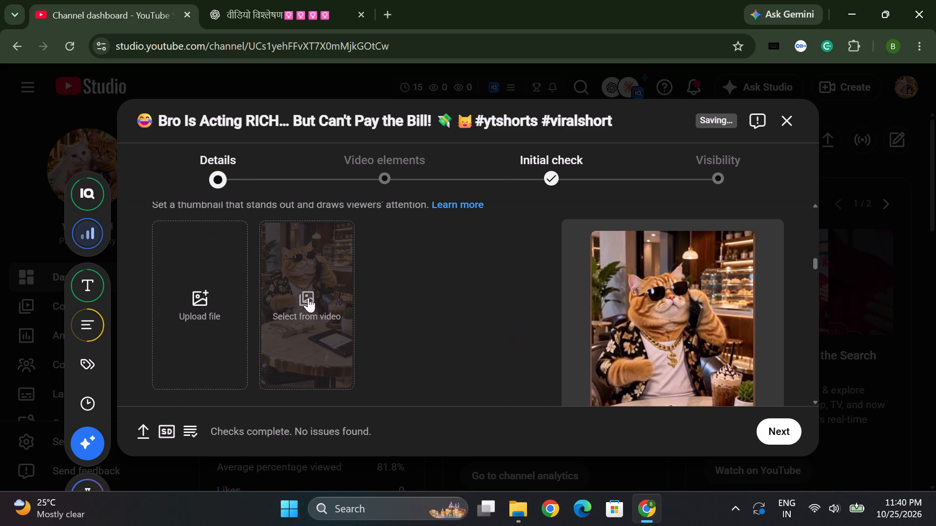
left_click(289, 314)
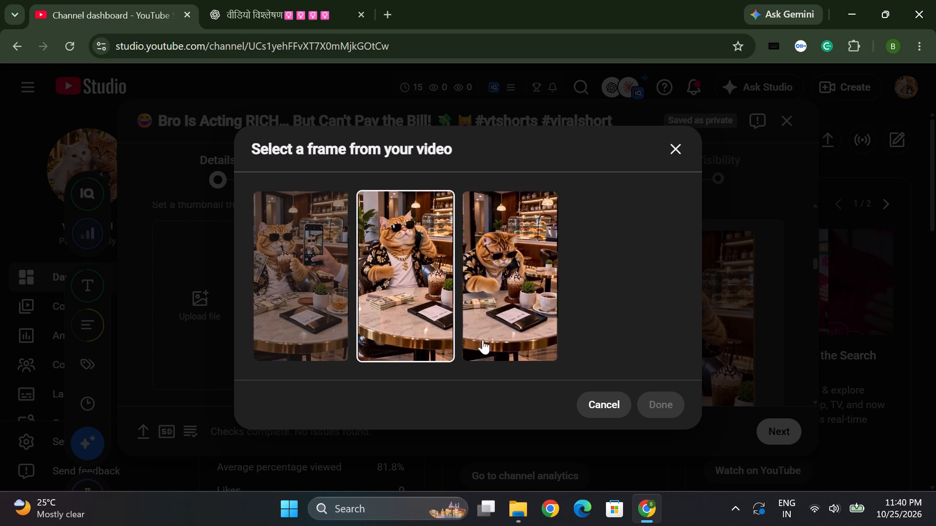
left_click(423, 332)
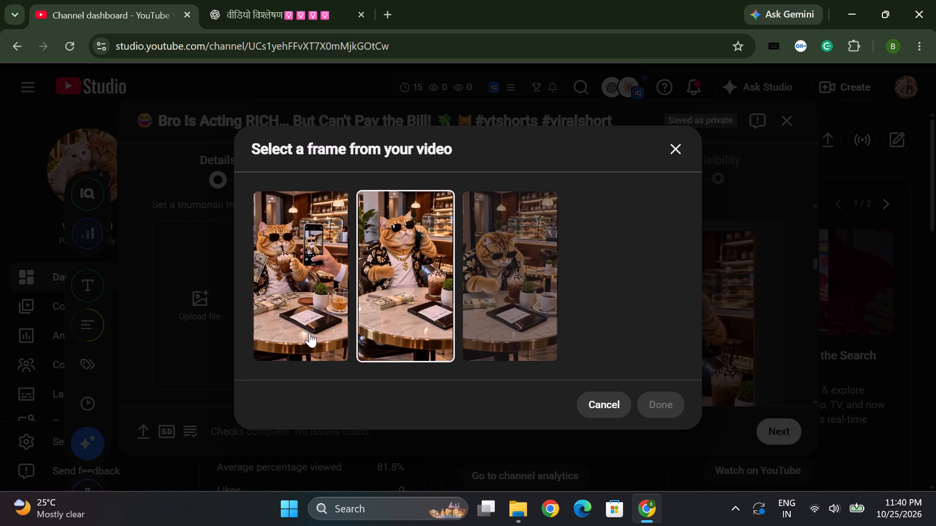
left_click(310, 333)
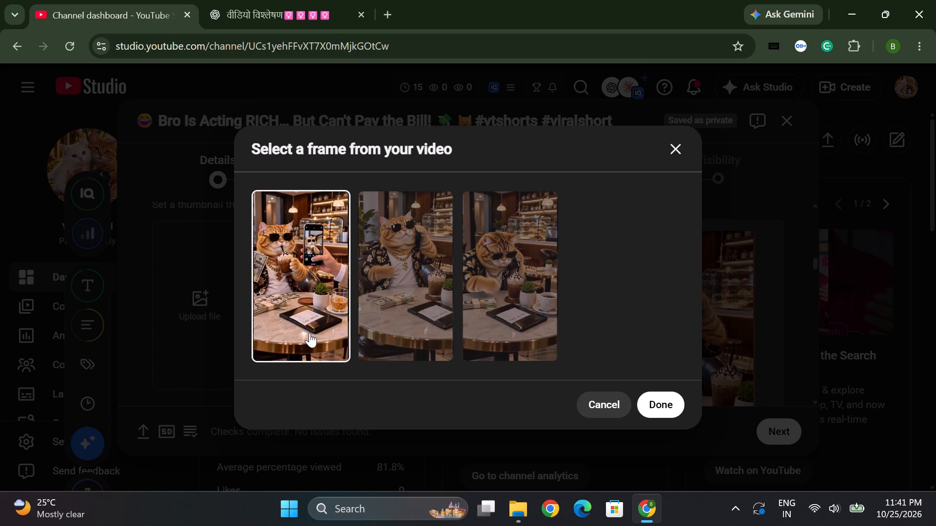
left_click(652, 399)
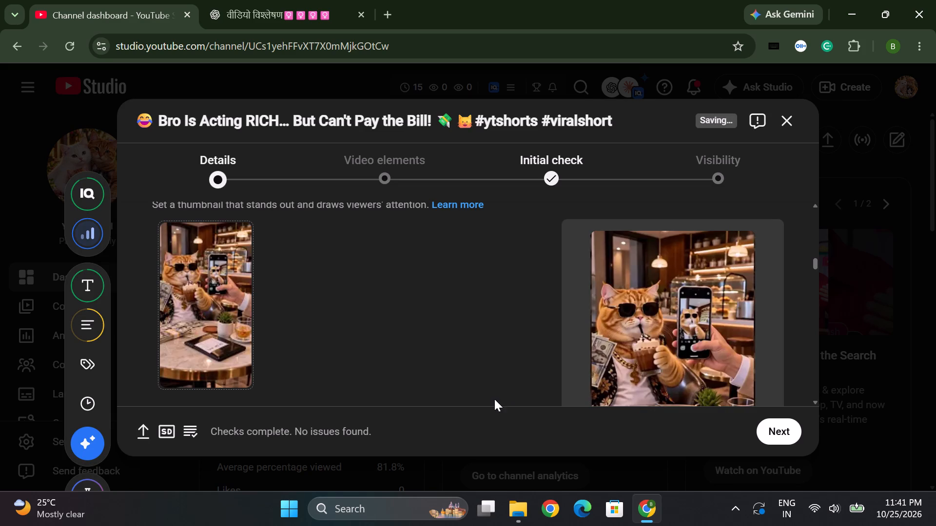
Review the video's details and answer Yes to the AI use question.
scroll(340, 327, "up", 5)
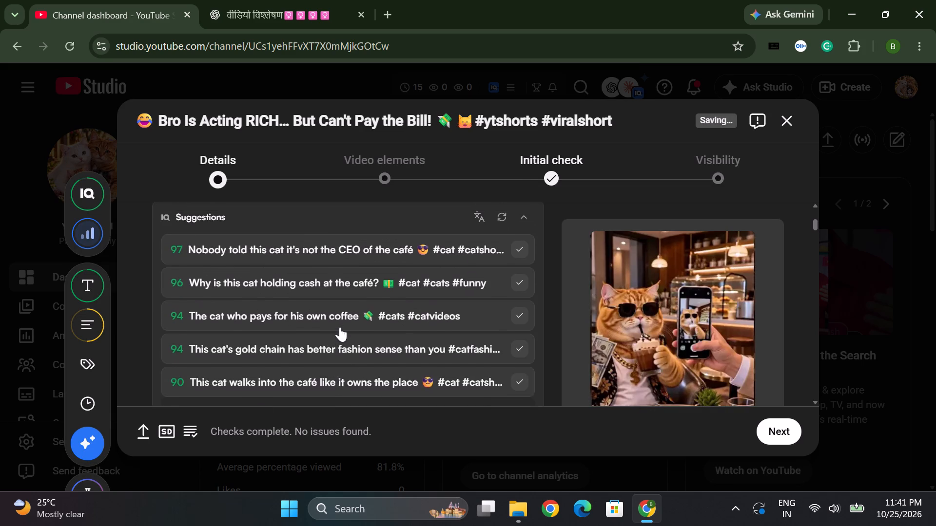
scroll(340, 327, "down", 2)
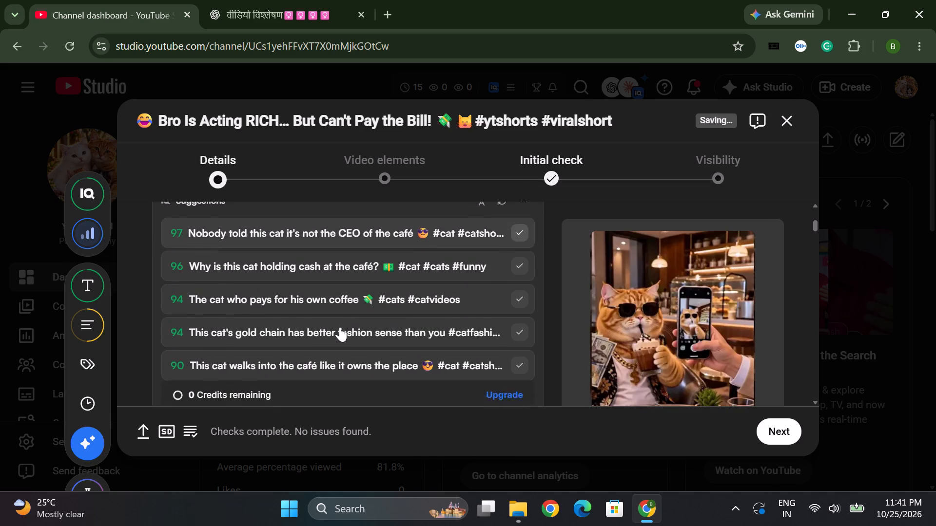
scroll(340, 327, "down", 3)
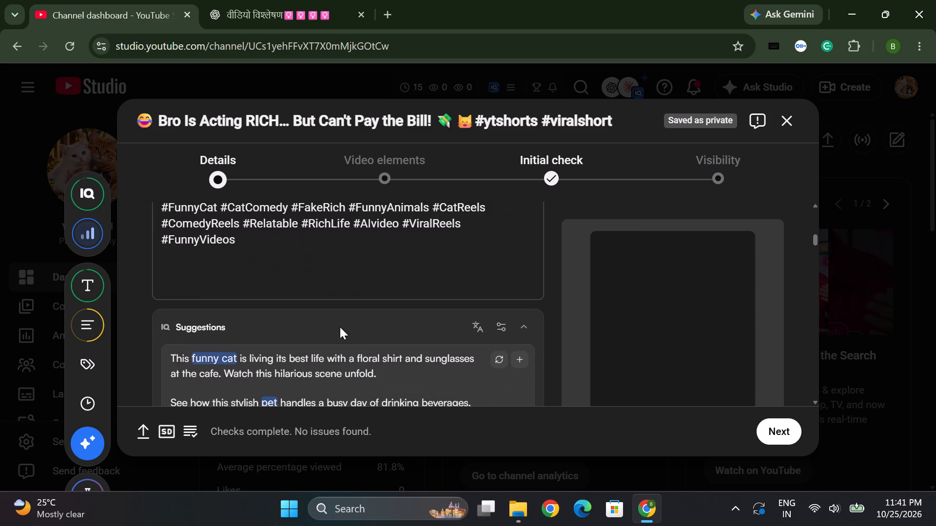
scroll(340, 327, "down", 7)
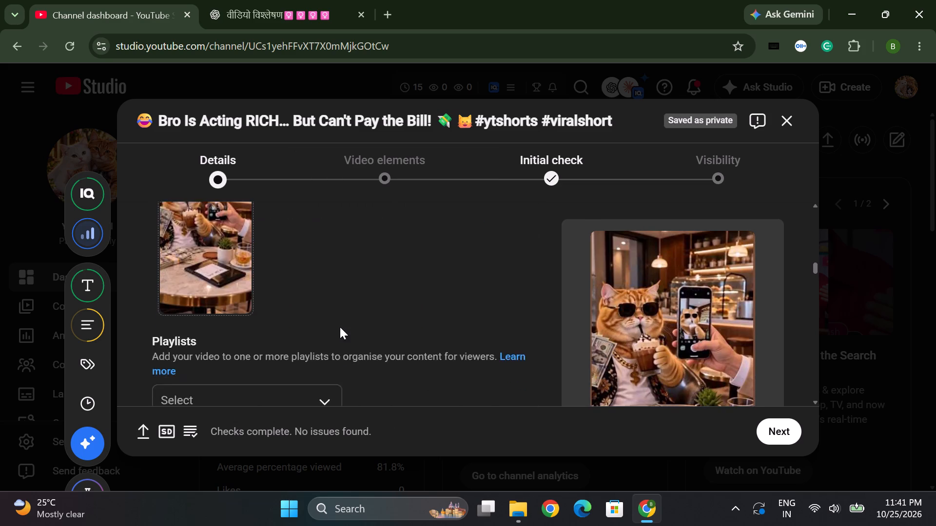
scroll(340, 327, "down", 3)
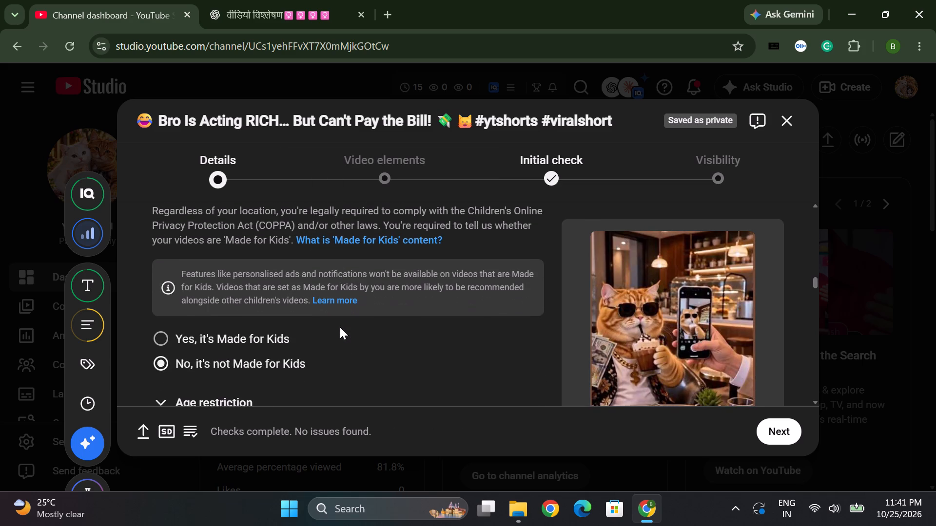
scroll(340, 327, "down", 6)
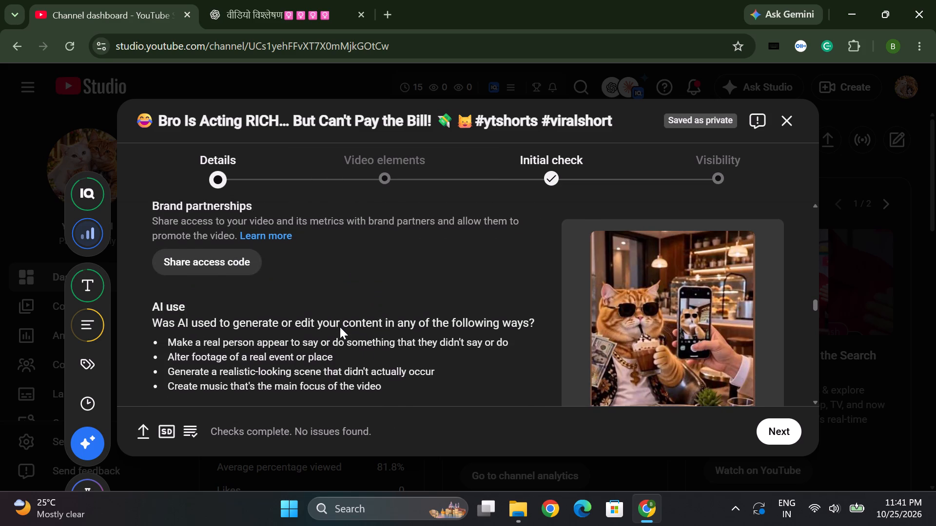
scroll(340, 327, "down", 1)
left_click(157, 319)
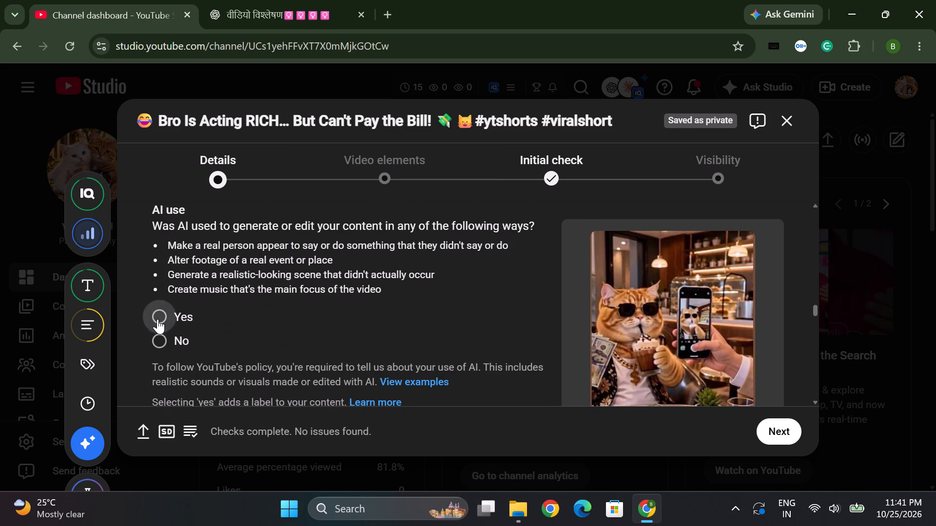
Set the video language to English (United States).
scroll(240, 313, "down", 3)
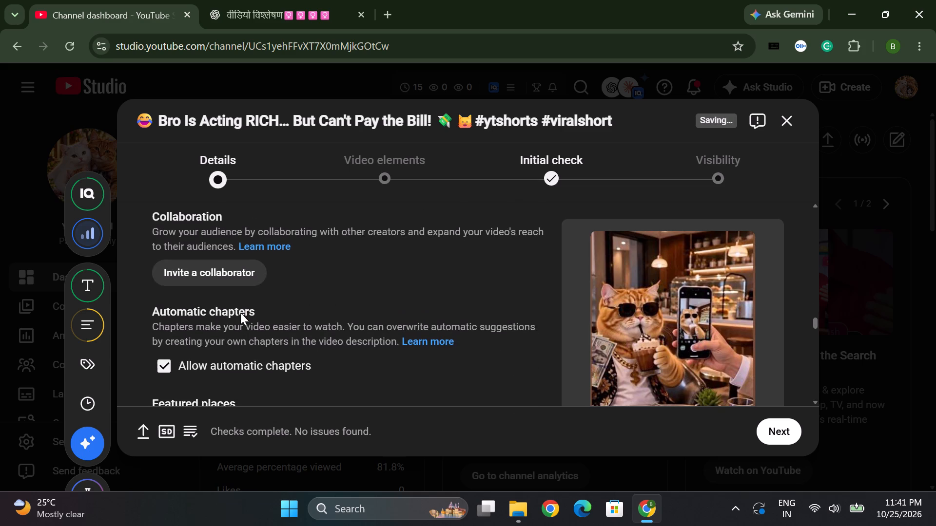
scroll(240, 313, "down", 4)
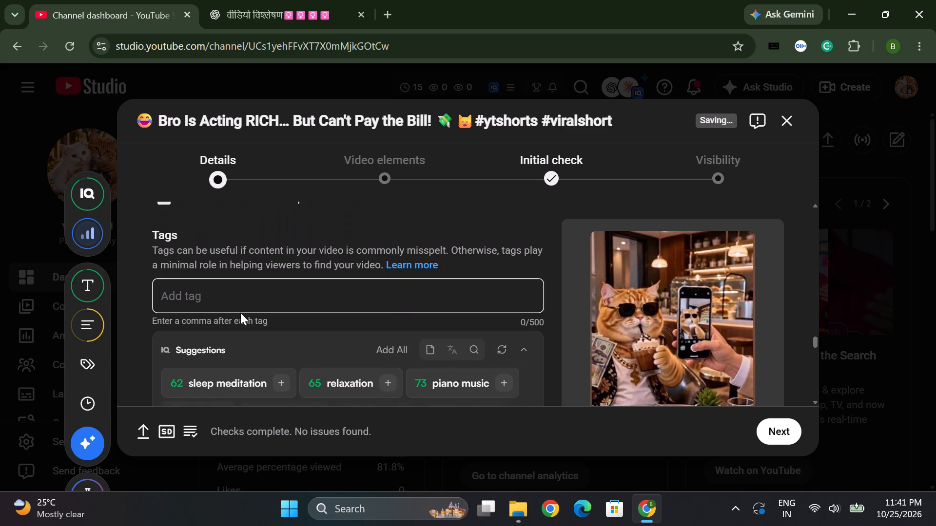
scroll(240, 313, "down", 4)
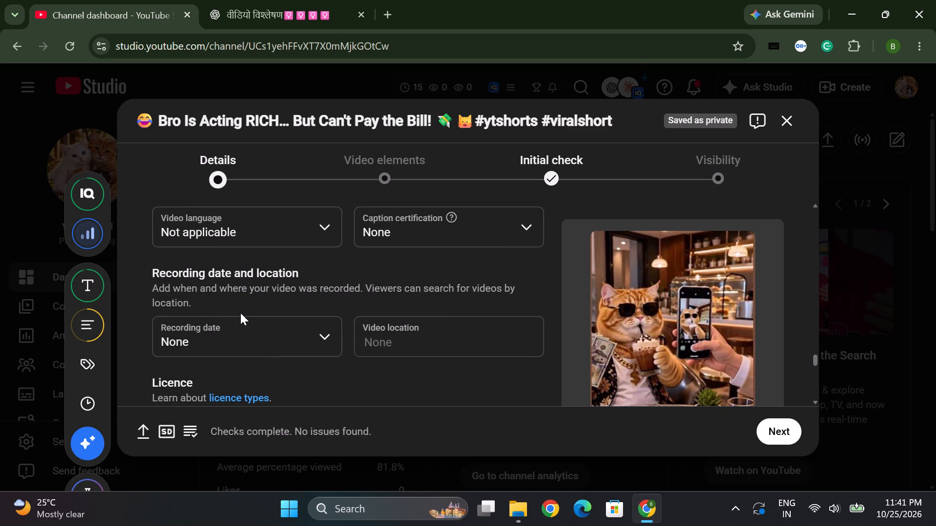
left_click(317, 229)
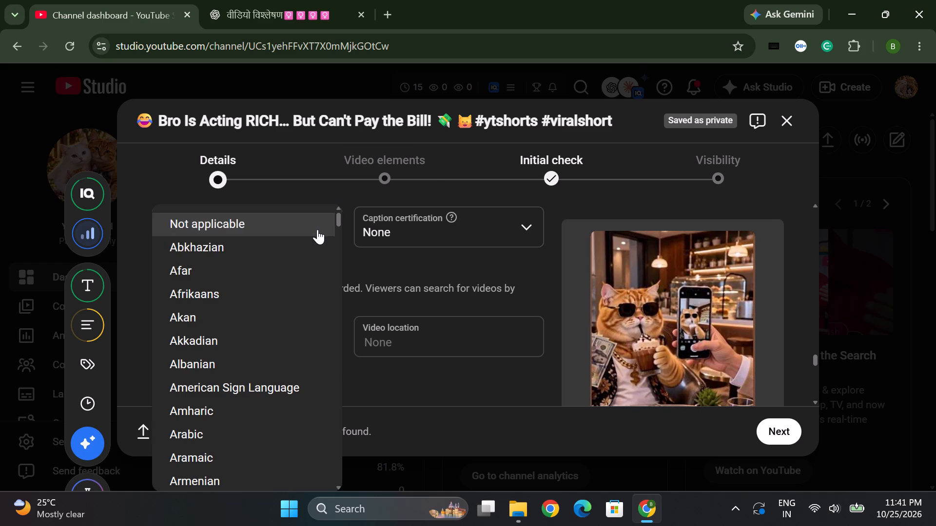
scroll(208, 409, "down", 3)
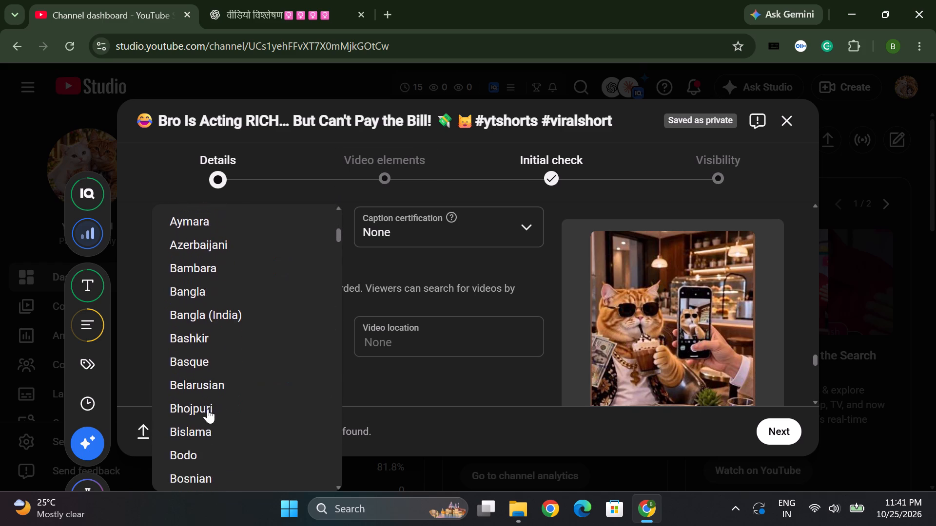
scroll(208, 409, "down", 6)
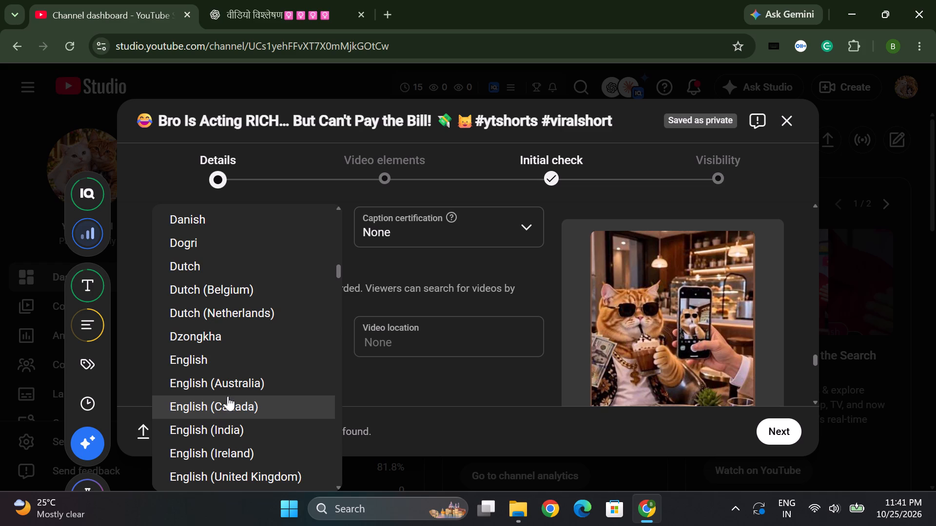
scroll(258, 422, "down", 1)
left_click(251, 424)
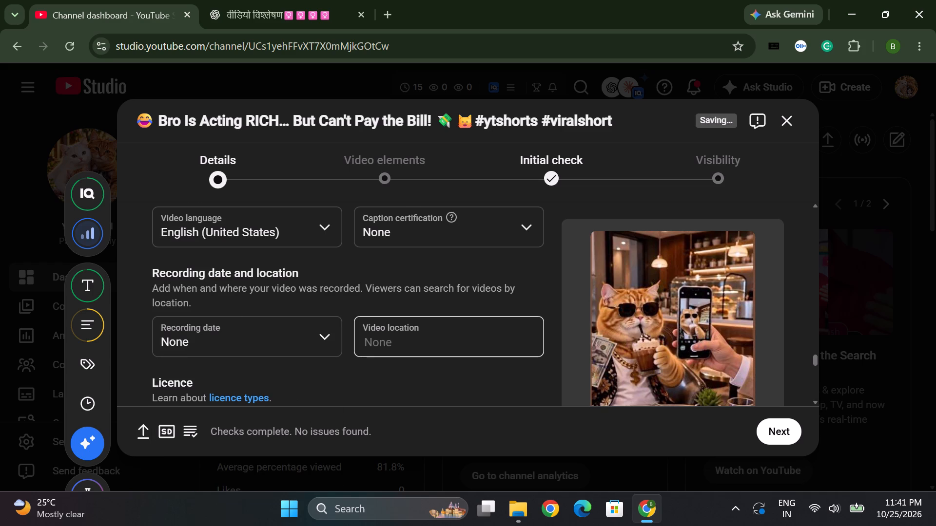
Change the video's category to Entertainment.
scroll(306, 383, "down", 3)
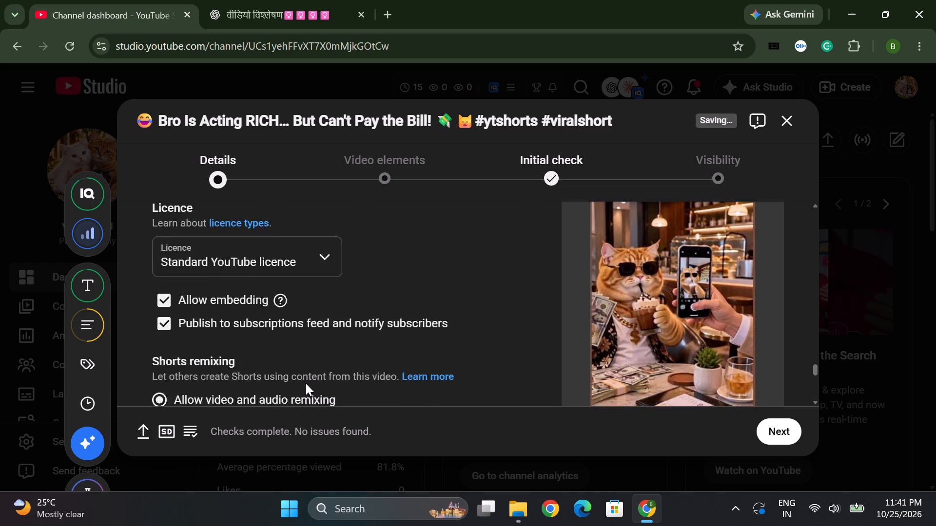
scroll(306, 383, "down", 2)
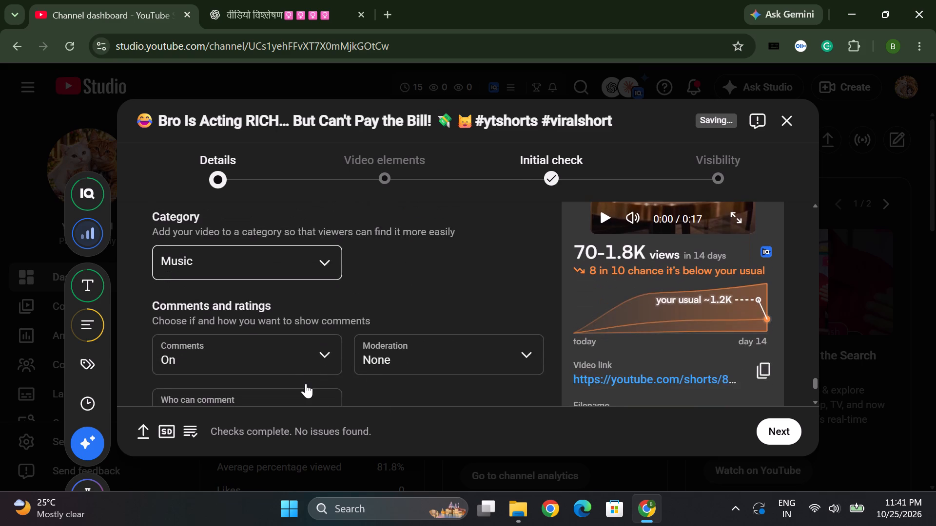
left_click(324, 251)
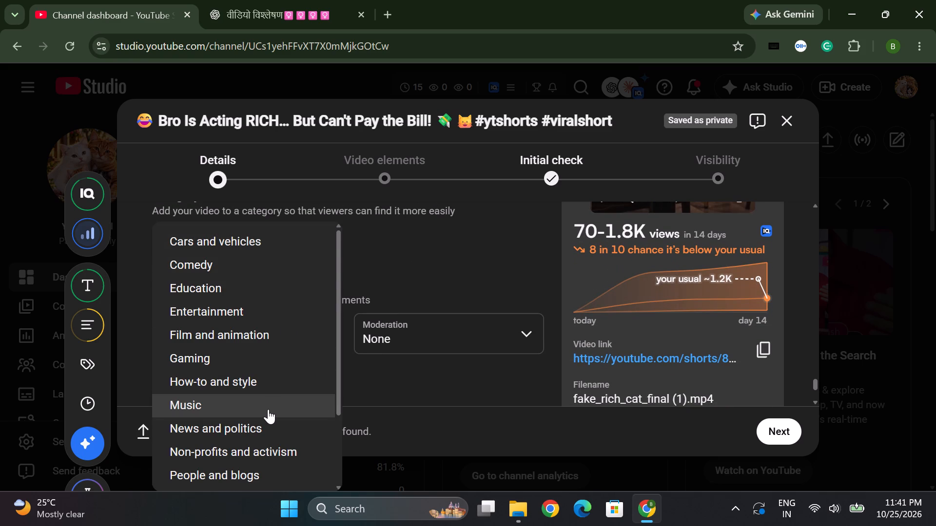
left_click(276, 317)
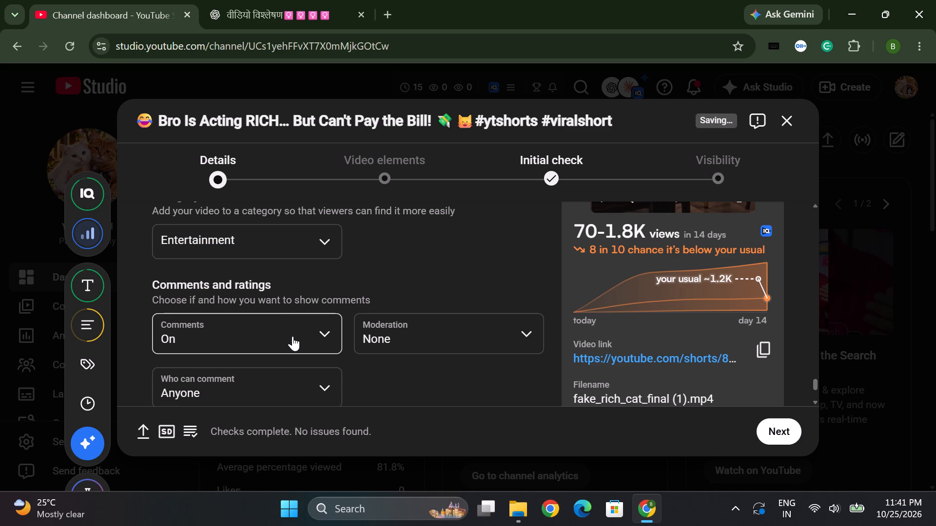
Finish the details stage and advance the upload to the Video elements stage.
scroll(292, 336, "down", 2)
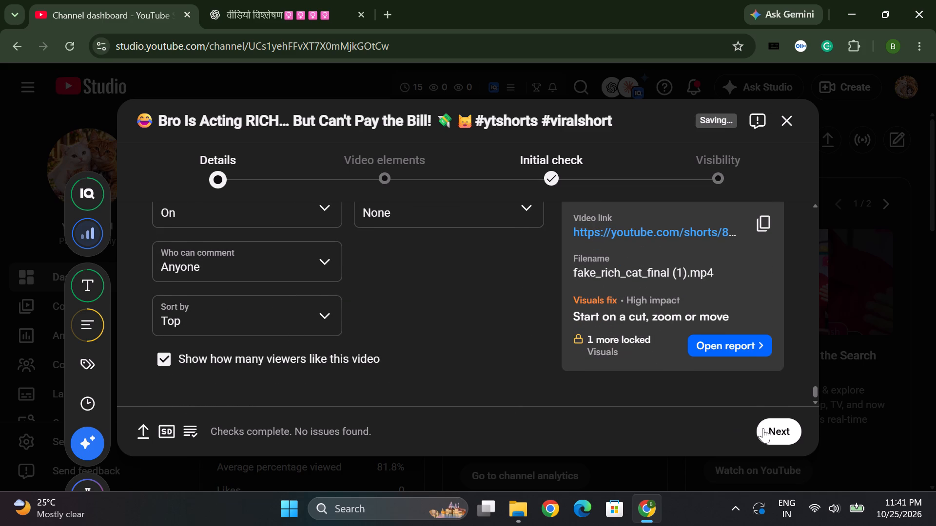
left_click(777, 425)
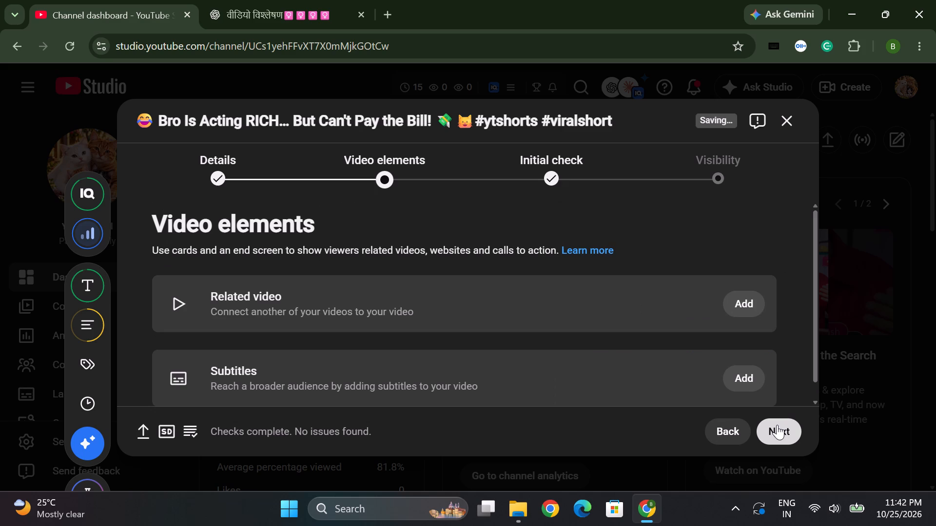
Advance the upload past the Video elements and Initial check stages.
left_click(777, 425)
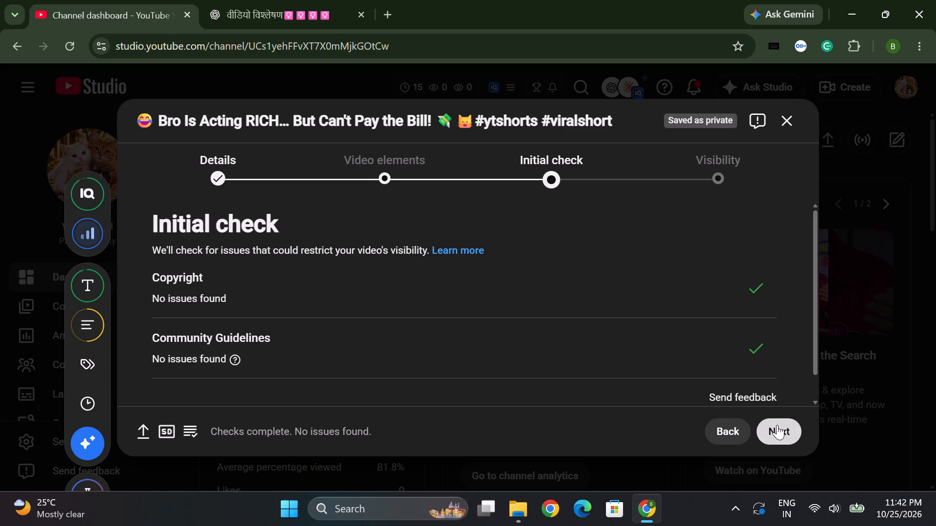
left_click(777, 425)
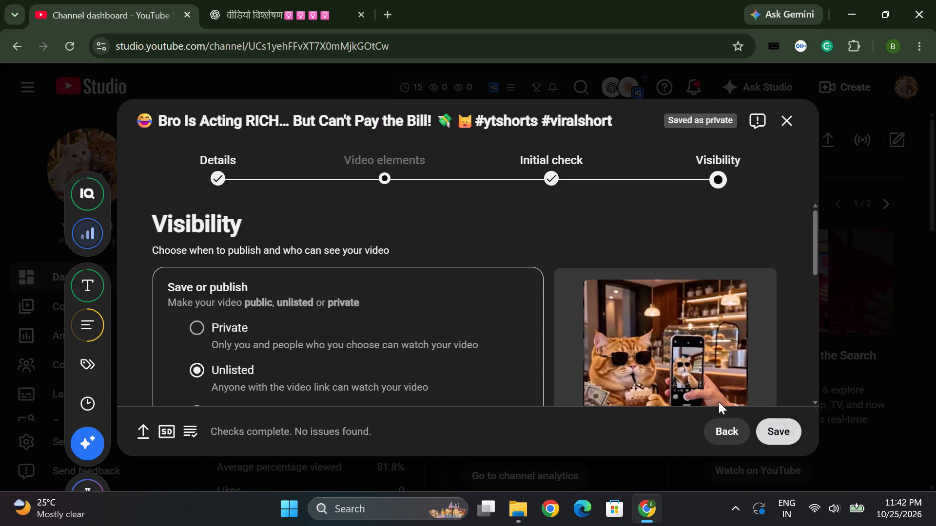
Set the Short's visibility to Public and publish it.
scroll(394, 349, "down", 1)
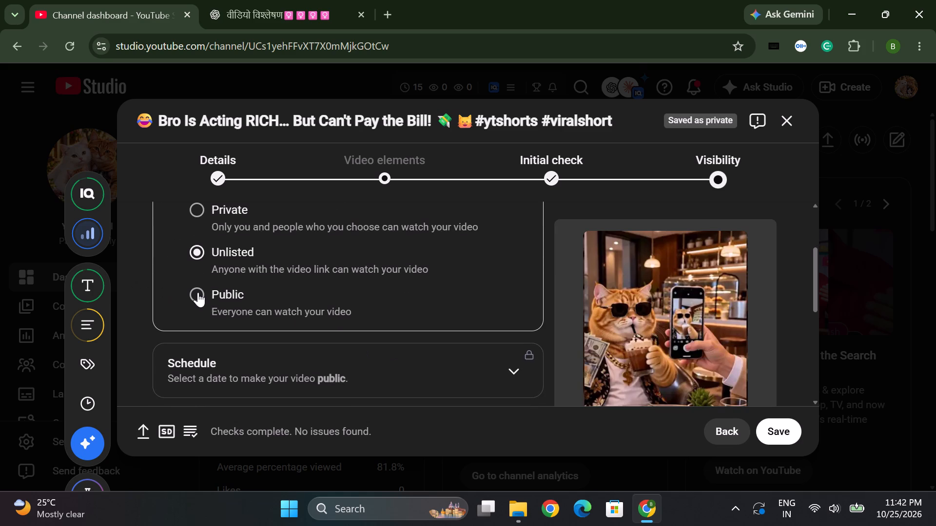
left_click(199, 292)
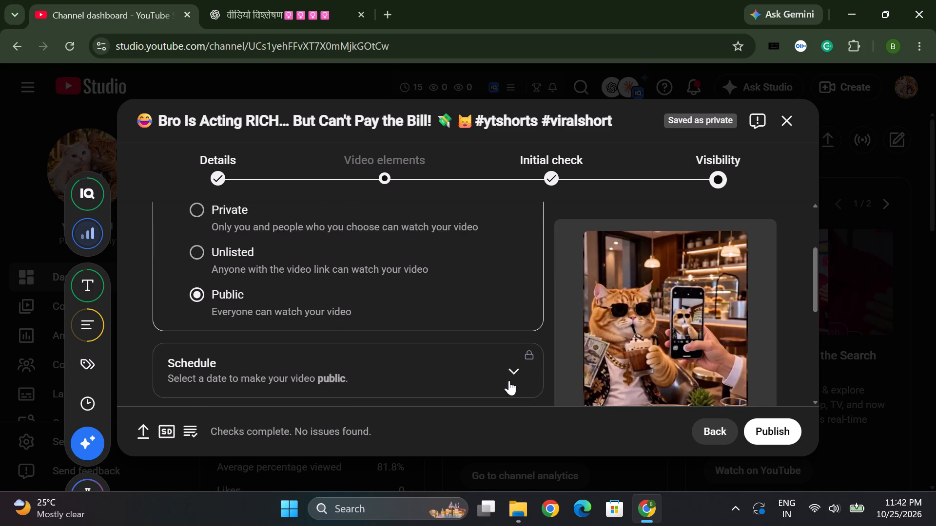
left_click(765, 430)
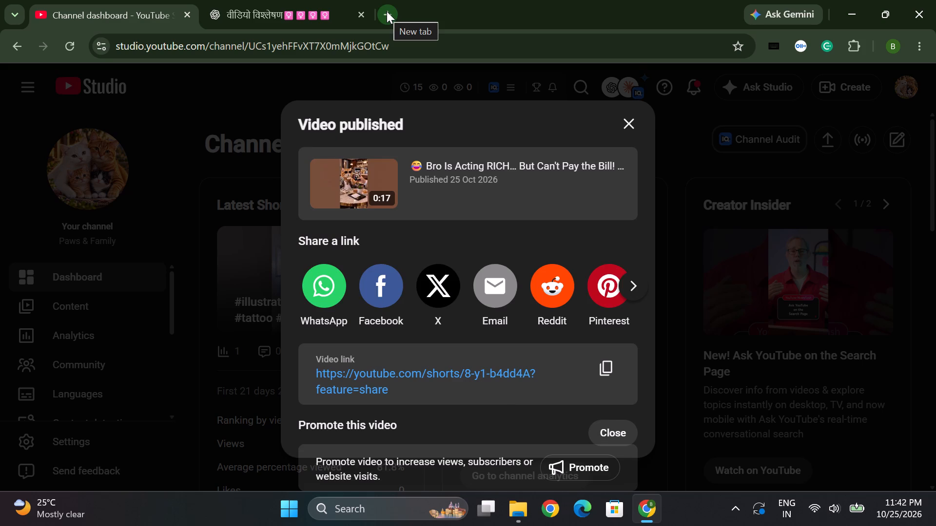
Search Google for facebook in a new browser tab and open Meta Business Suite from the results.
left_click(387, 11)
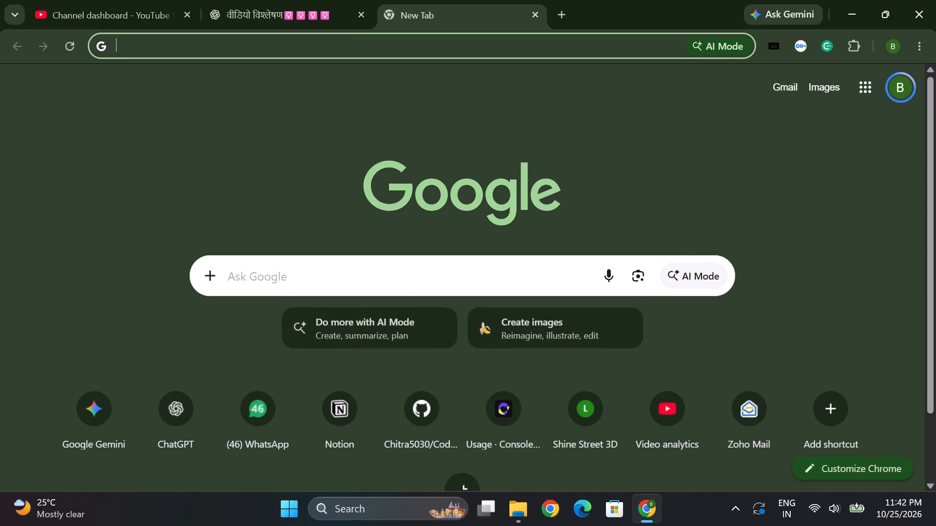
left_click(272, 273)
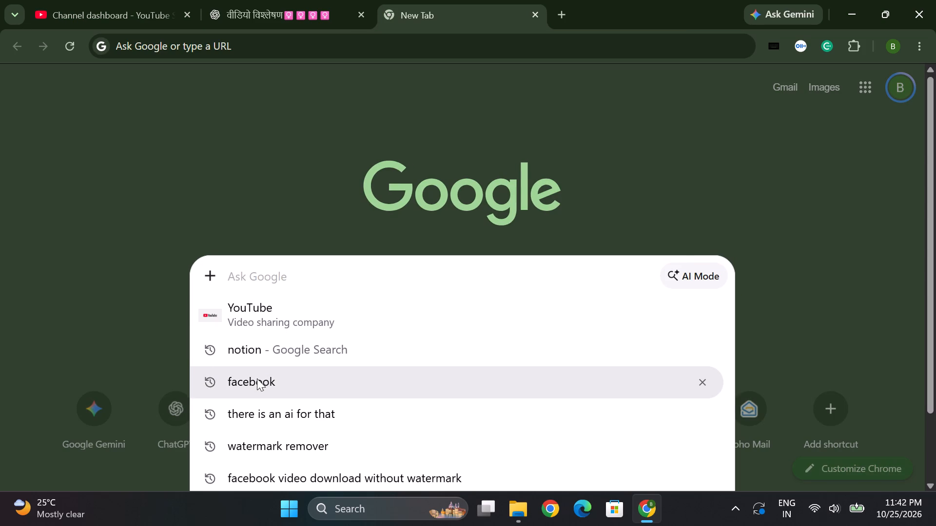
left_click(257, 378)
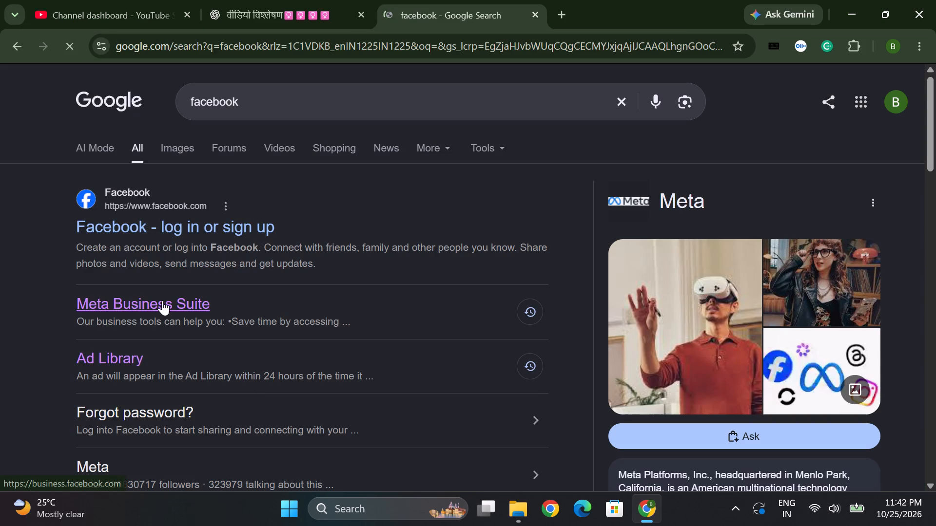
left_click(162, 301)
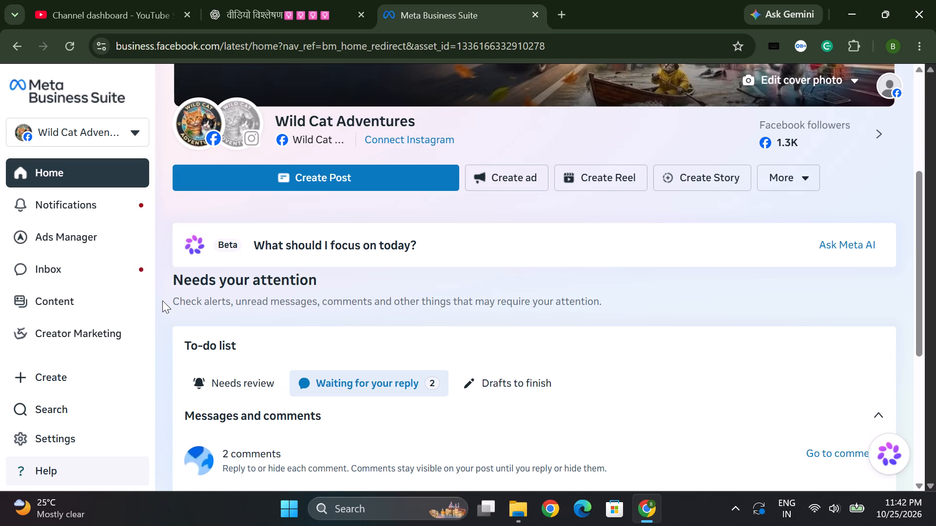
Start a new reel for the Wild Cat Adventures page and open the video file selection for its media.
left_click(592, 179)
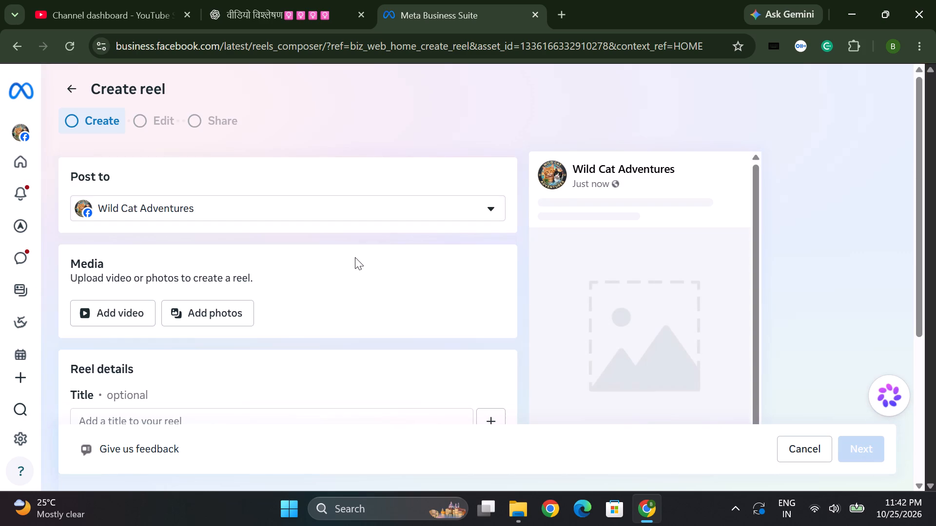
left_click(121, 301)
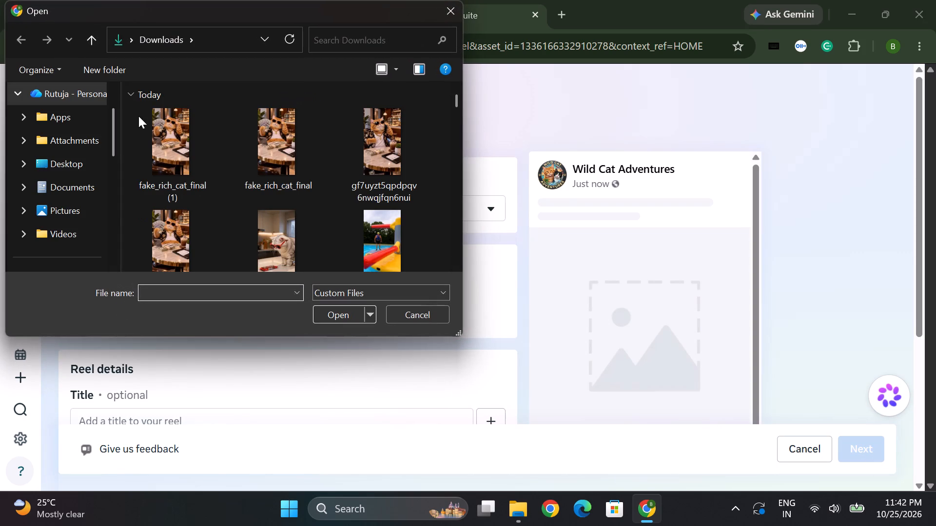
left_click(160, 131)
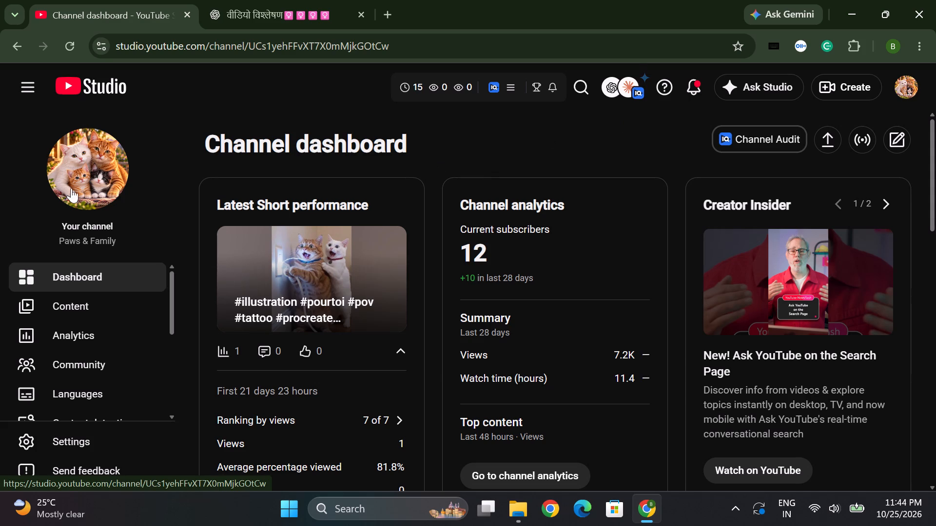
left_click(71, 44)
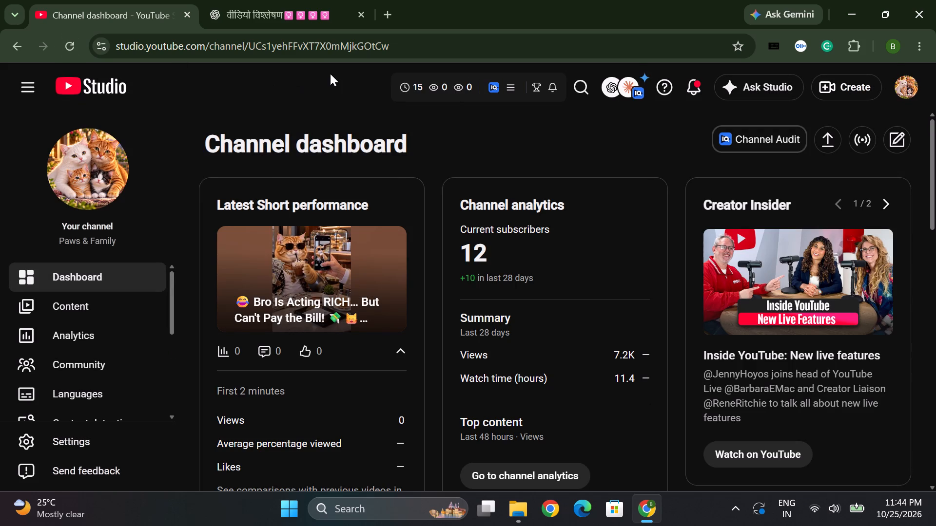
Switch the YouTube Studio account to the NextJump channel.
left_click(906, 89)
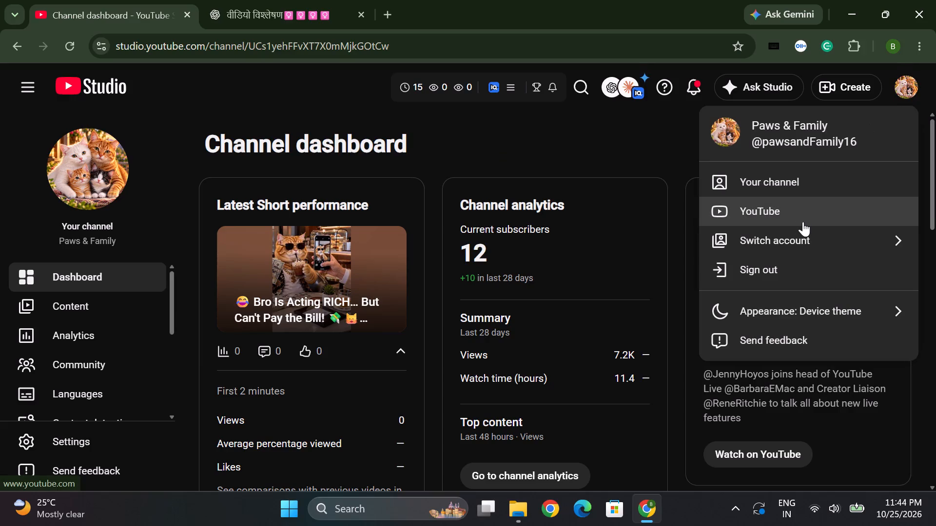
left_click(778, 242)
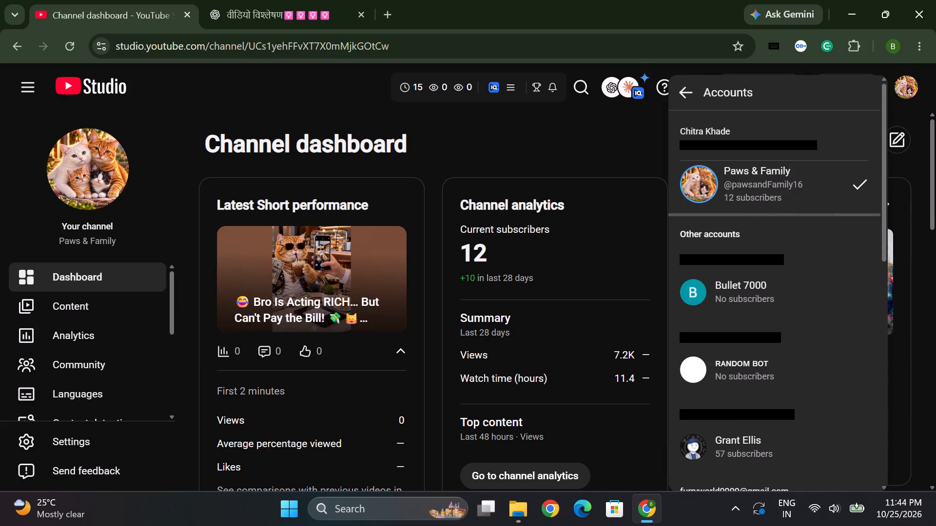
scroll(746, 337, "down", 4)
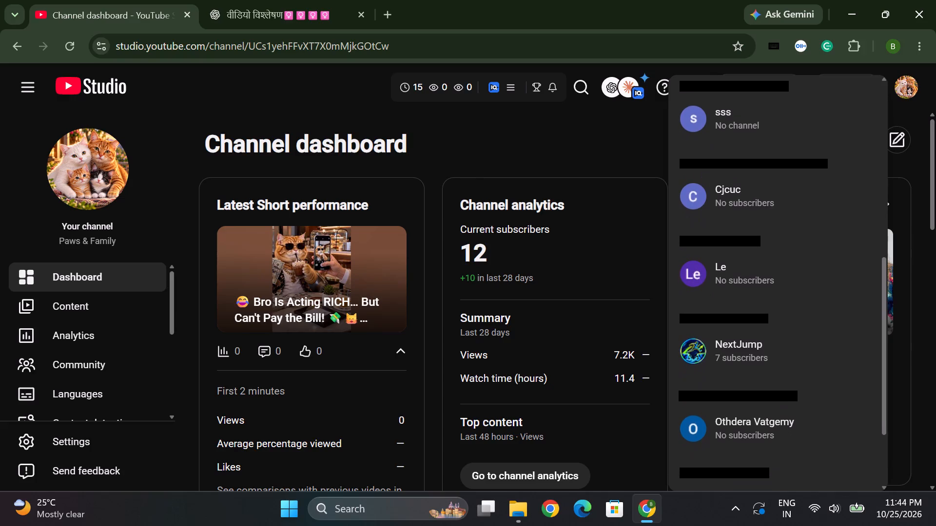
left_click(693, 354)
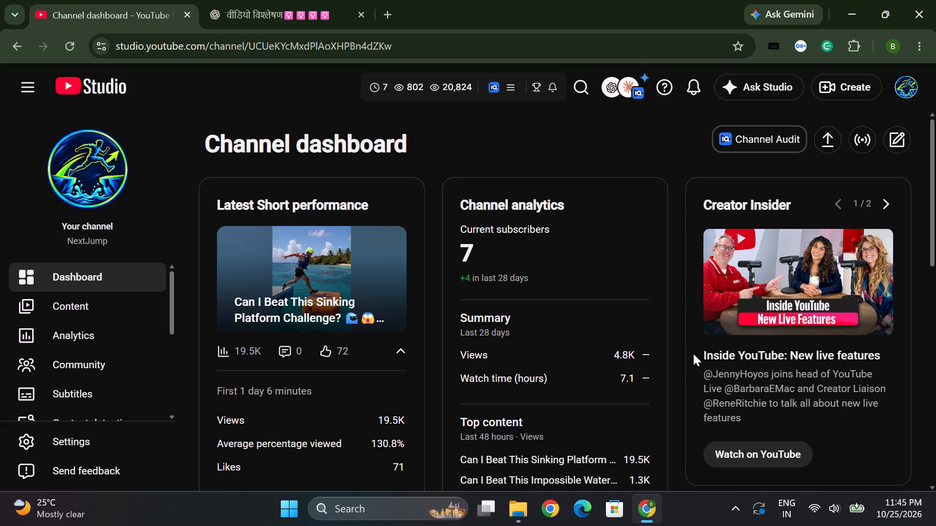
left_click(693, 354)
Open the video analytics of NextJump's latest Short, "Can I Beat This Sinking Platform Challenge?".
scroll(264, 424, "down", 1)
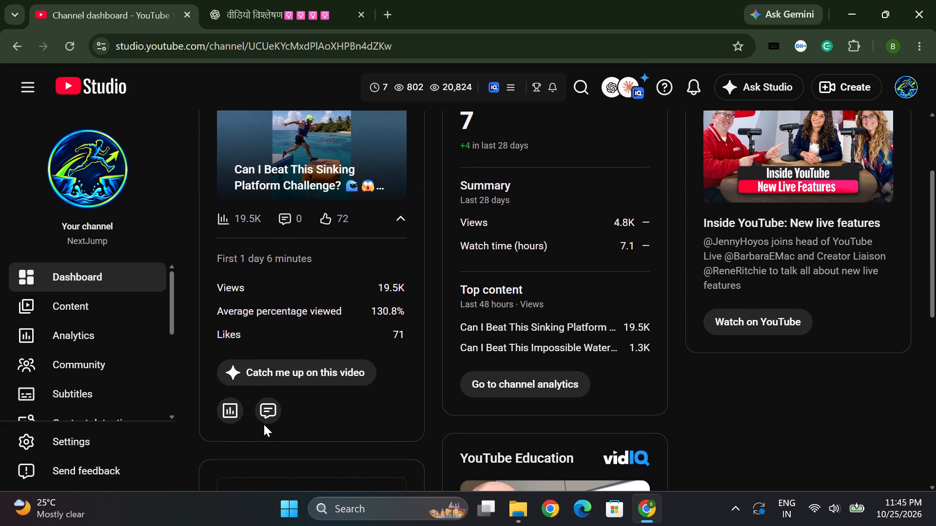
left_click(224, 413)
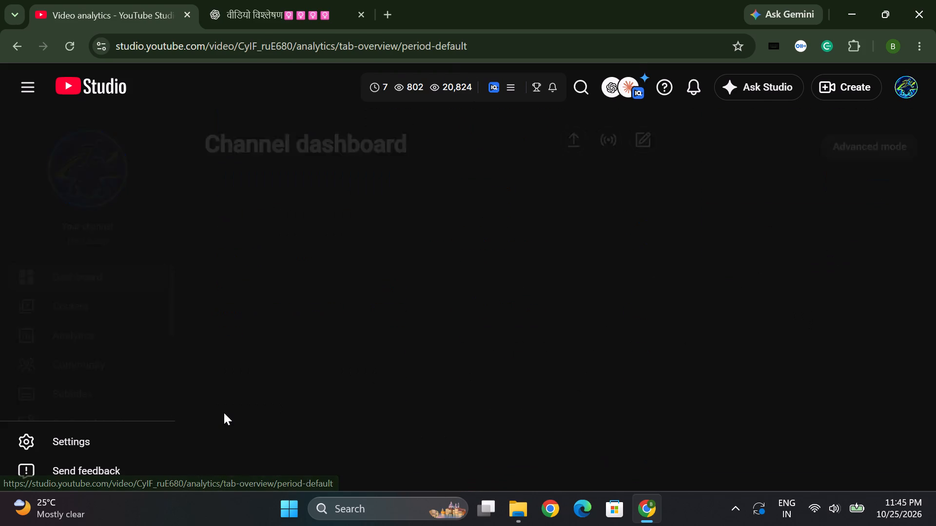
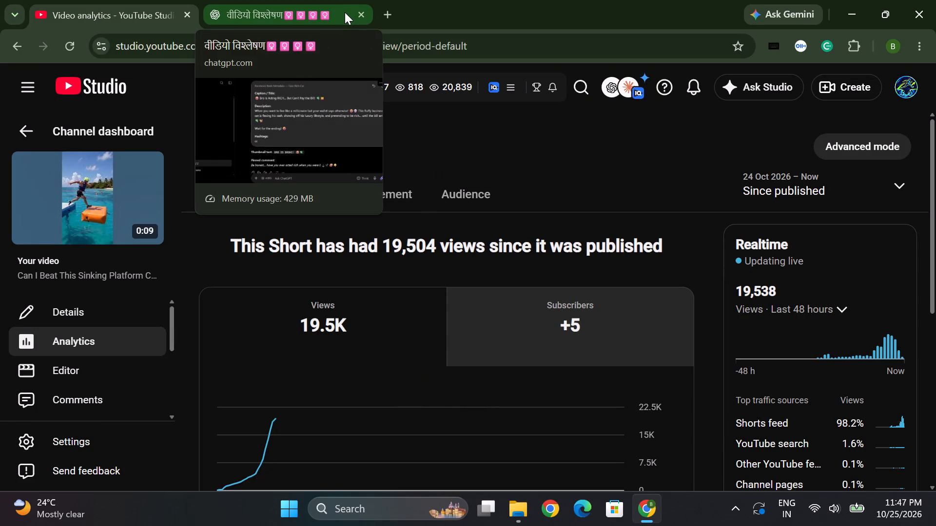
Open Facebook in a new browser tab through a Google search and view the Wild Cat Adventures page's notifications.
left_click(387, 13)
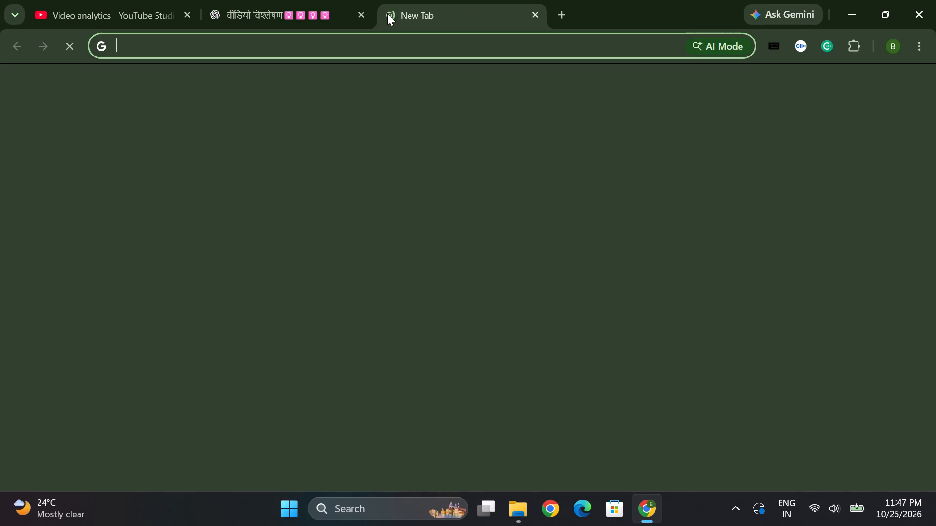
left_click(267, 282)
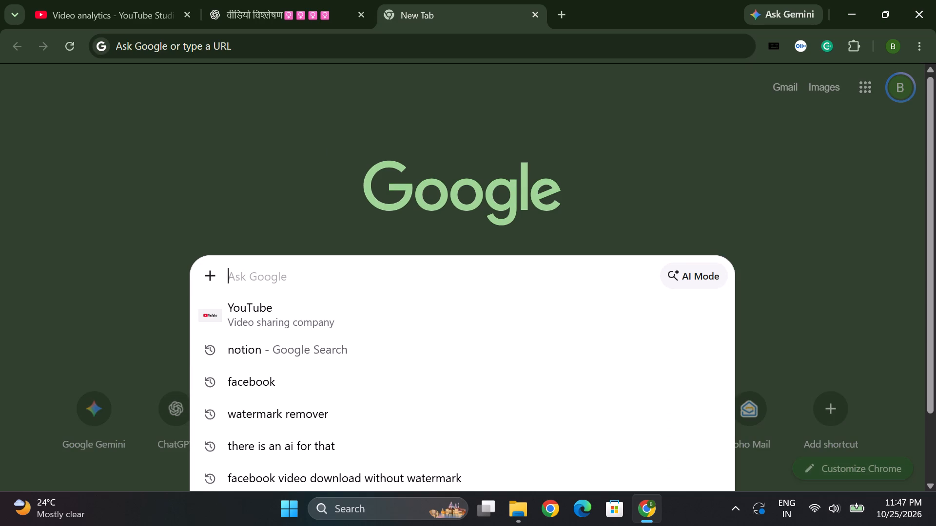
left_click(240, 379)
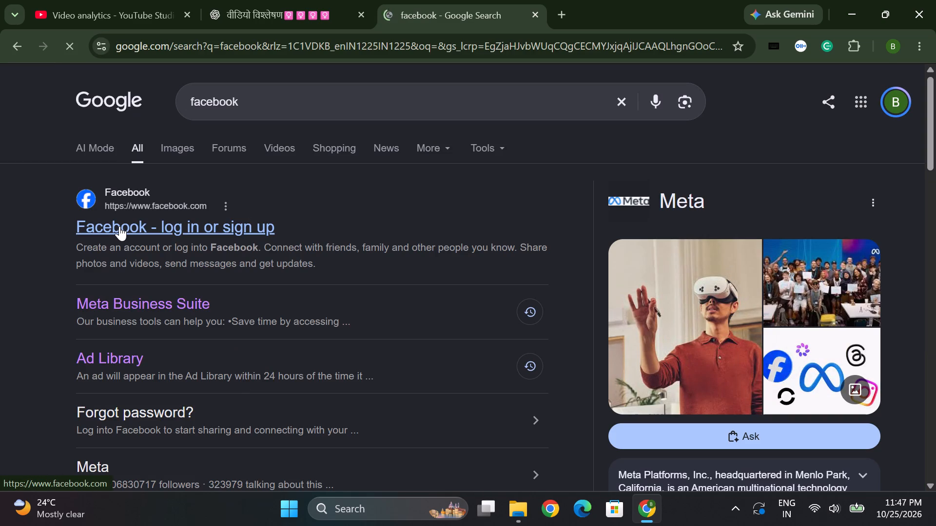
left_click(119, 226)
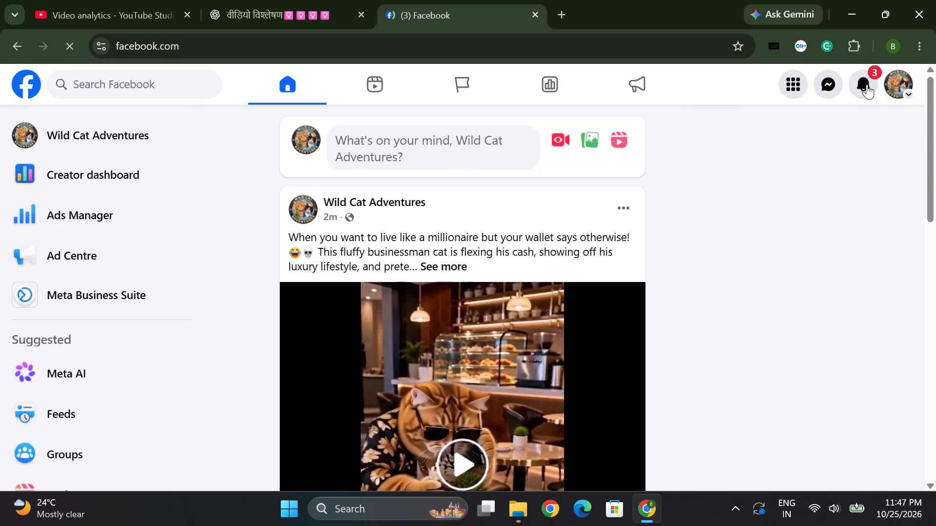
left_click(867, 87)
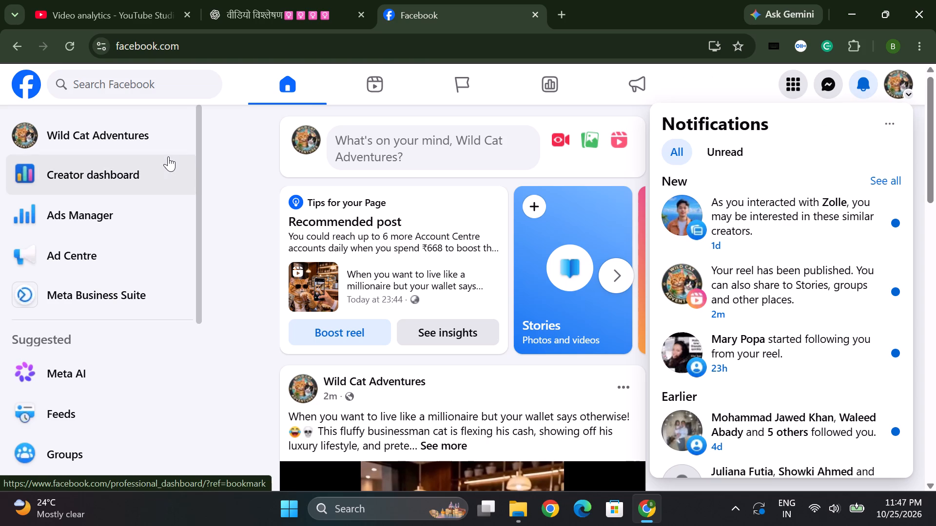
Open the Creator dashboard for Wild Cat Adventures and review its page insights and the latest reel's performance.
left_click(115, 168)
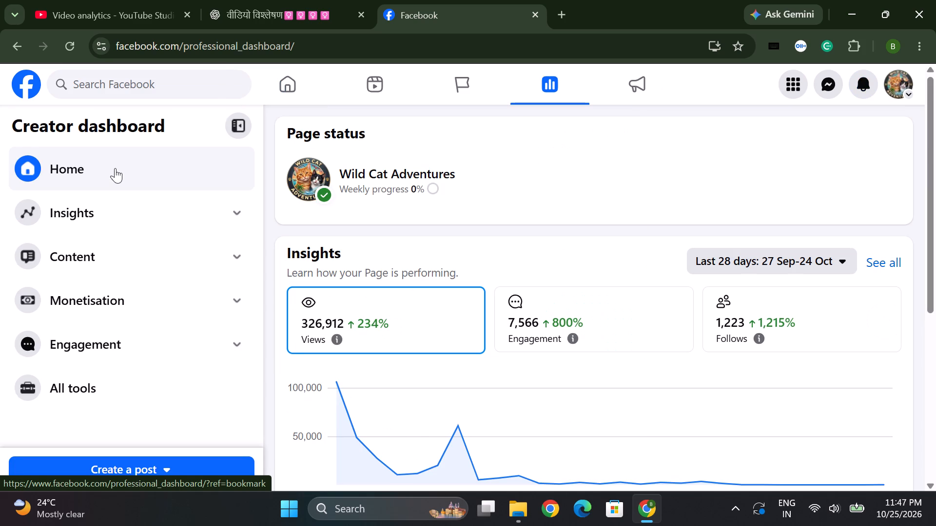
scroll(303, 246, "down", 2)
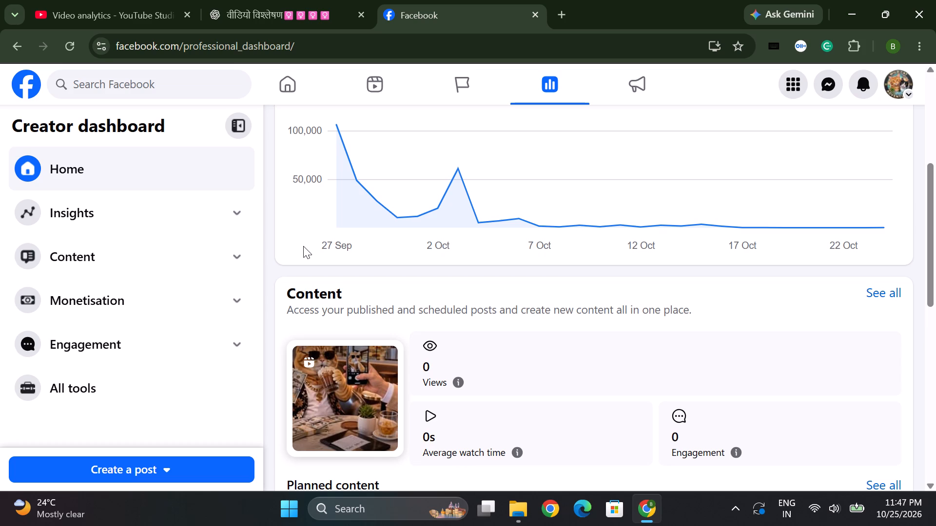
scroll(303, 246, "up", 3)
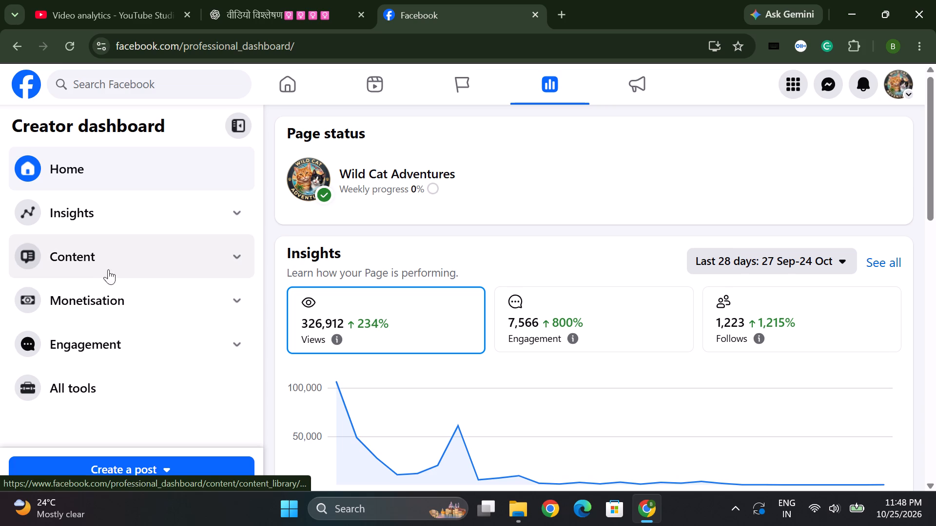
Open the monetisation overview of the Wild Cat Adventures page to check its eligibility.
left_click(119, 289)
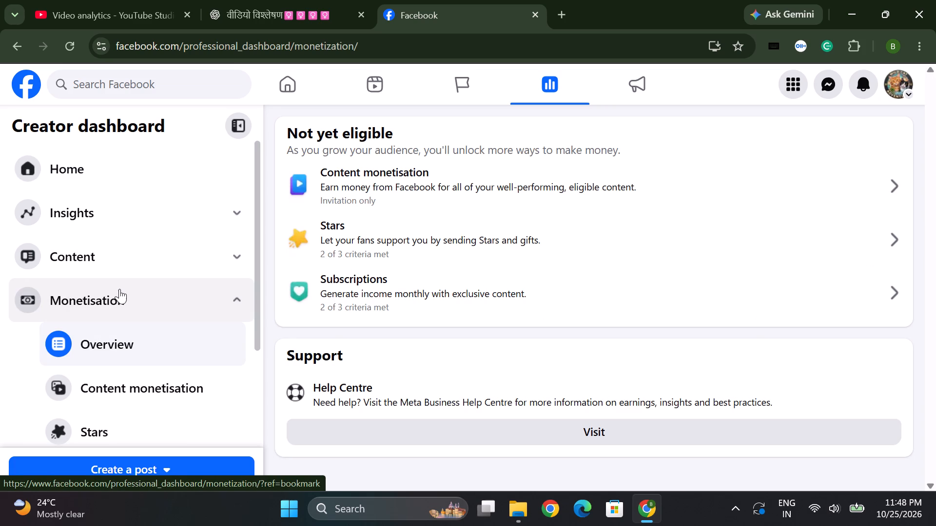
Open Content monetisation from the Facebook monetisation overview and examine the programme's access and waiting-list information.
scroll(389, 216, "down", 2)
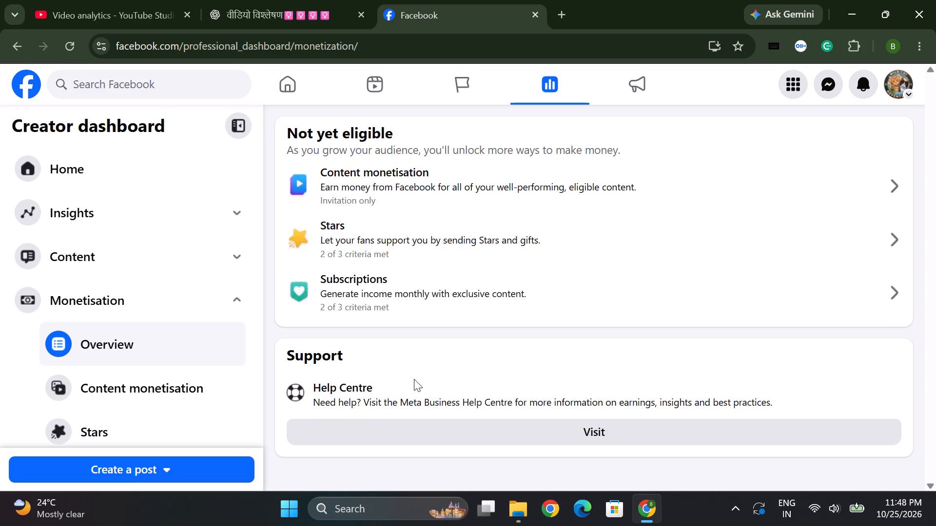
scroll(409, 381, "down", 1)
left_click(367, 179)
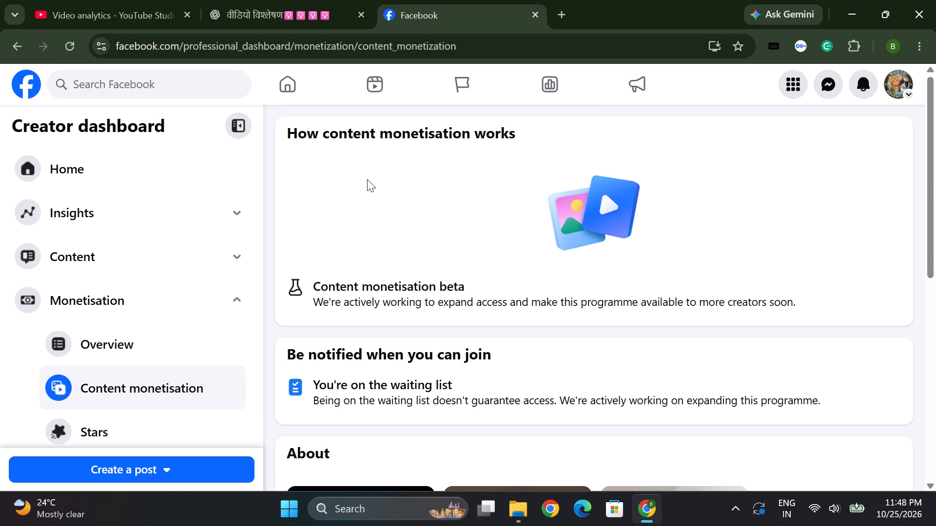
scroll(401, 229, "down", 2)
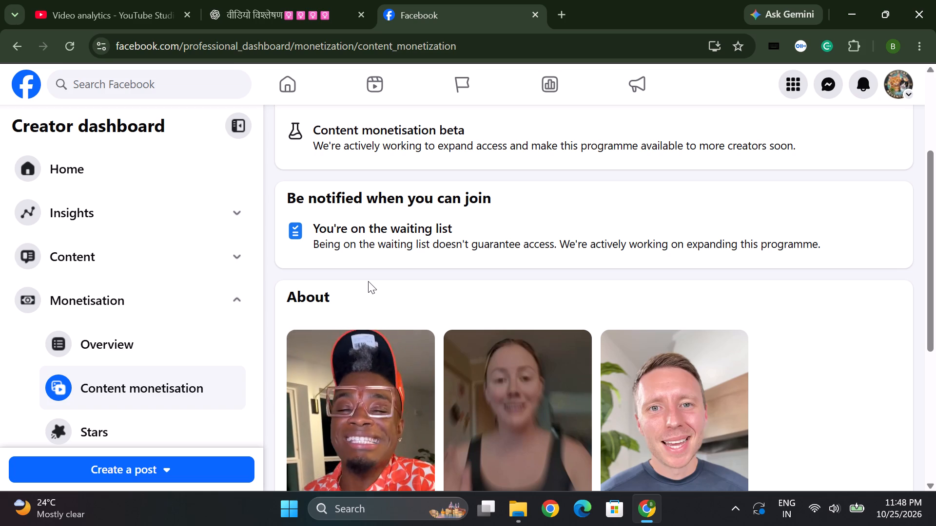
scroll(368, 281, "up", 2)
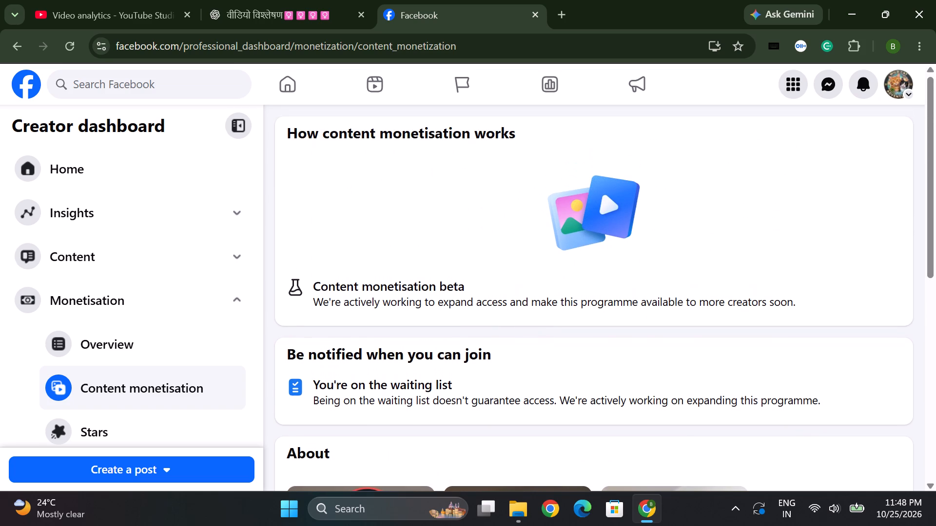
scroll(392, 246, "up", 1)
scroll(349, 244, "down", 2)
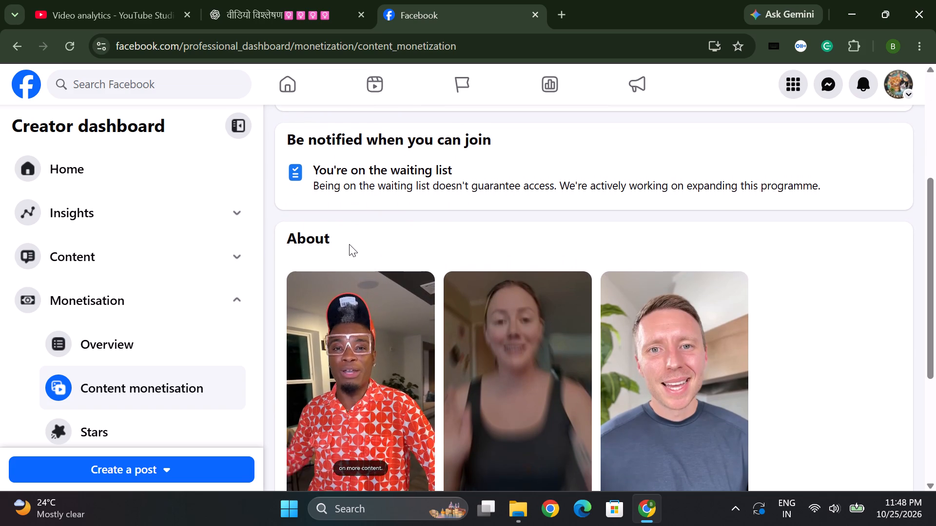
scroll(349, 244, "up", 1)
left_click(296, 249)
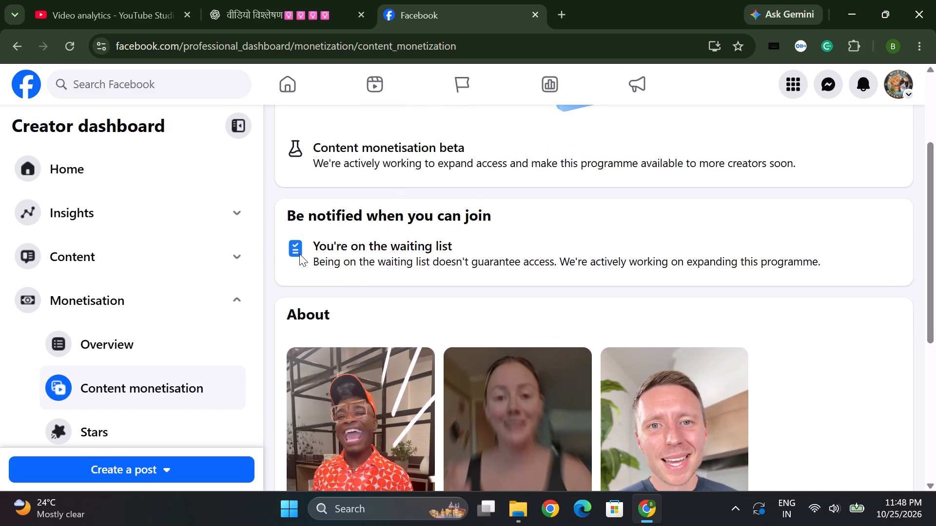
left_click(299, 254)
left_click(342, 252)
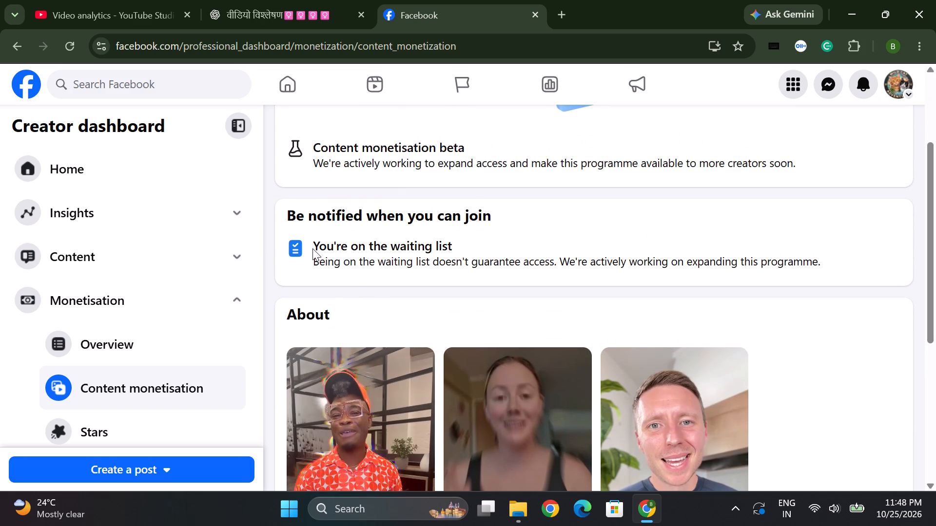
left_click(294, 246)
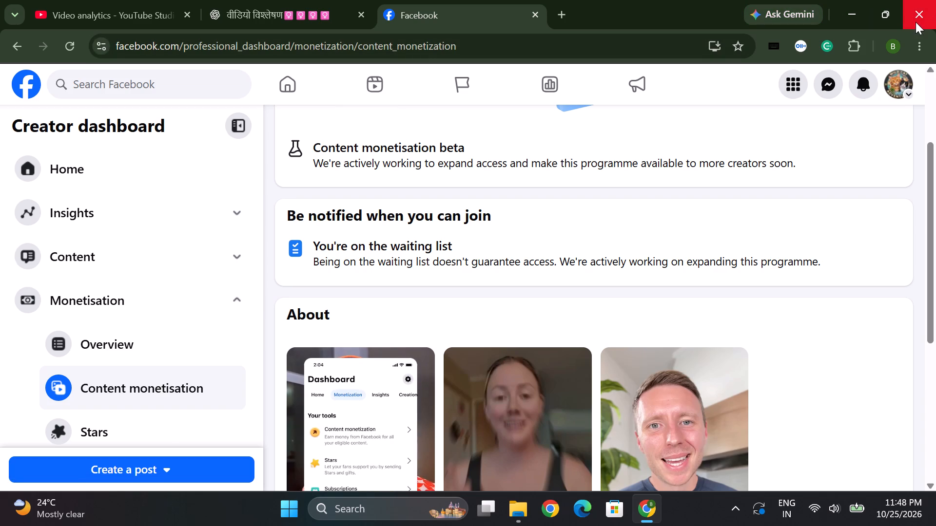
Return to the YouTube Studio video analytics, then close the browser and the Downloads folder window.
left_click(74, 15)
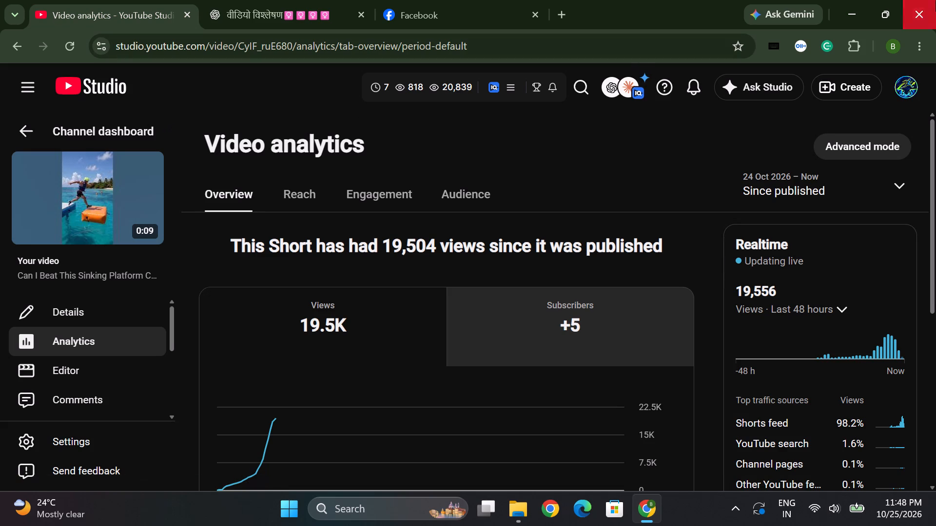
left_click(919, 4)
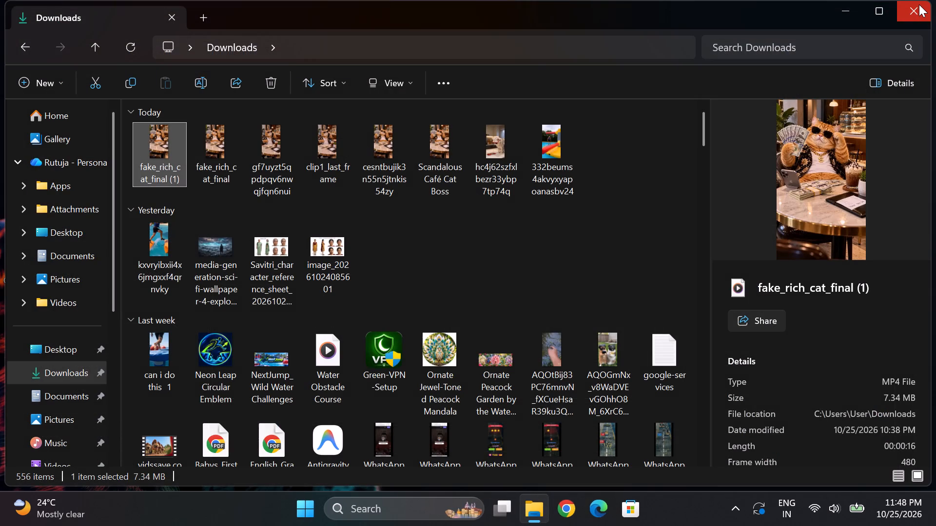
left_click(919, 4)
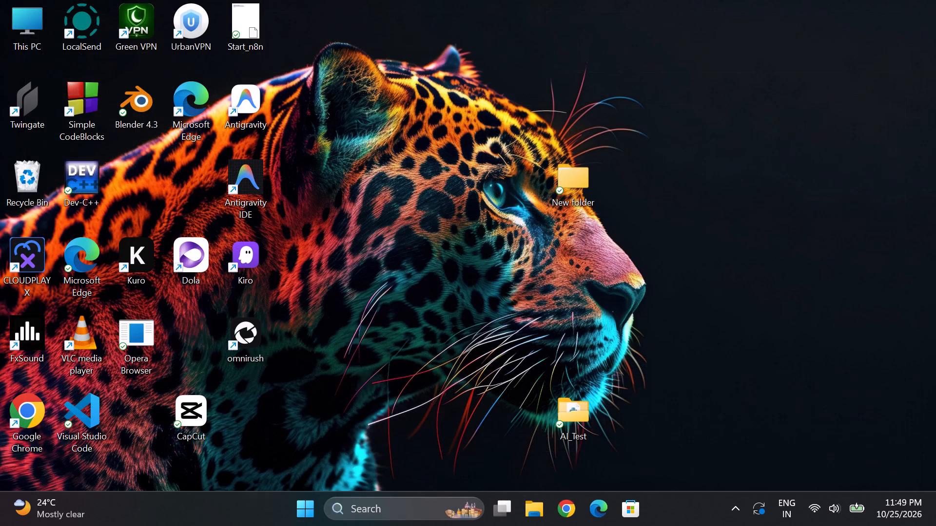
Bring up the Windows power options to shut down the computer.
left_click(288, 510)
left_click(304, 508)
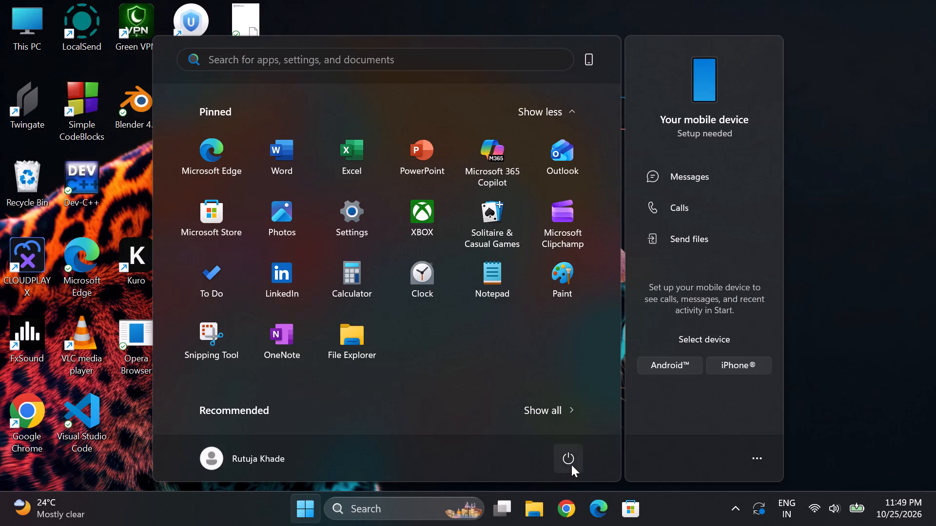
left_click(571, 463)
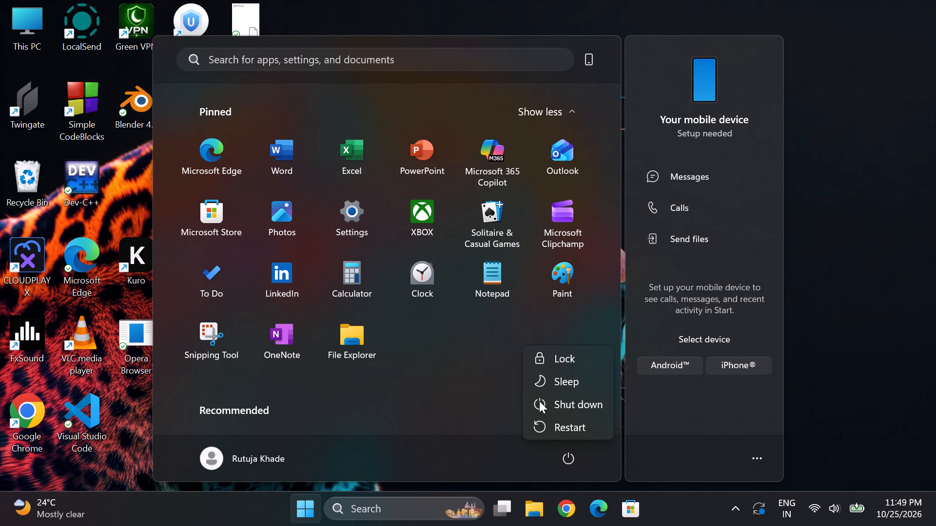